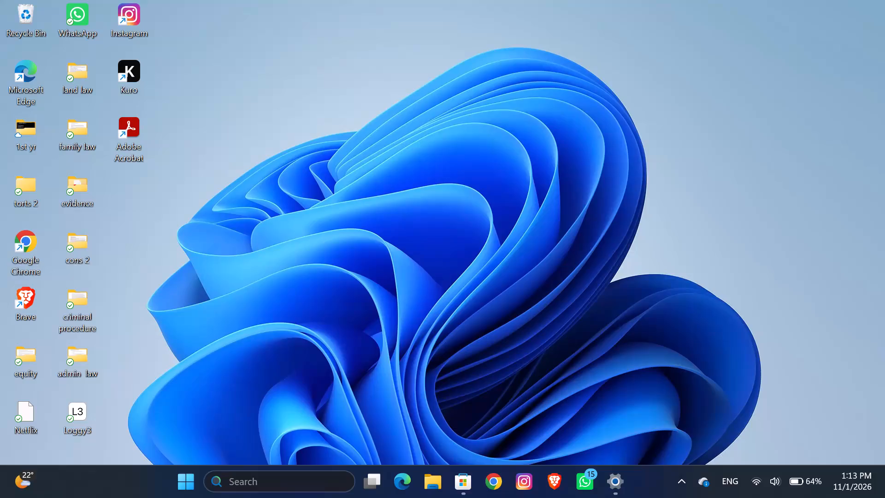
Launch Word from the recent searches.
double_click(278, 92)
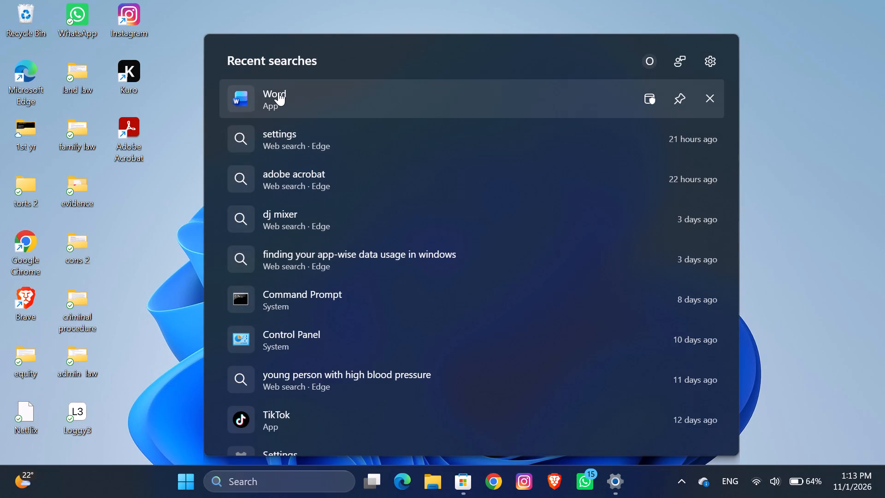
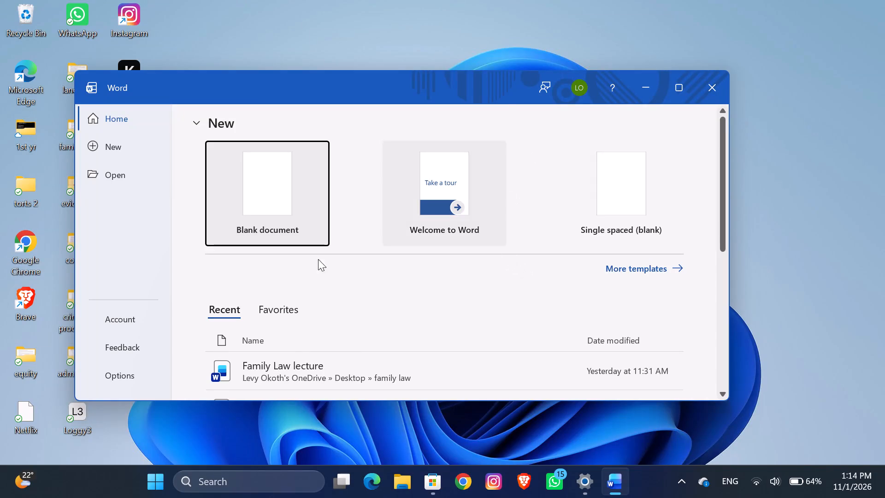
Look through the list of recent documents on the Home page.
scroll(388, 343, down, 1)
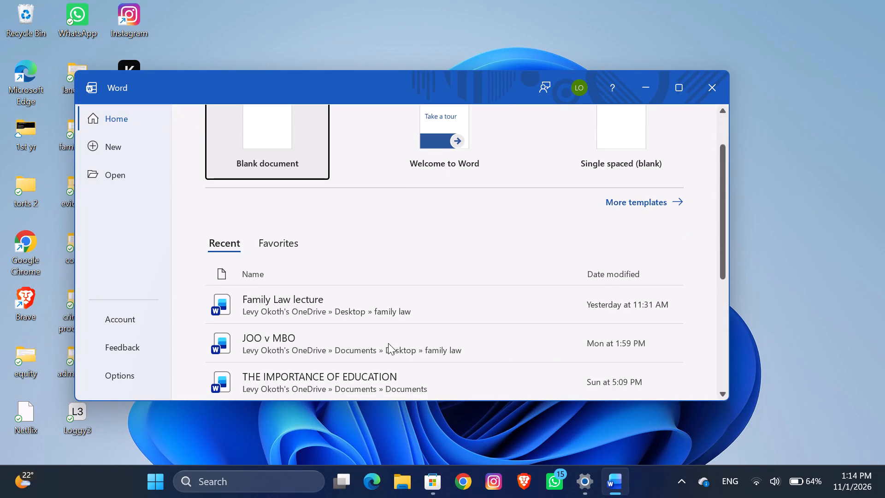
scroll(388, 343, down, 1)
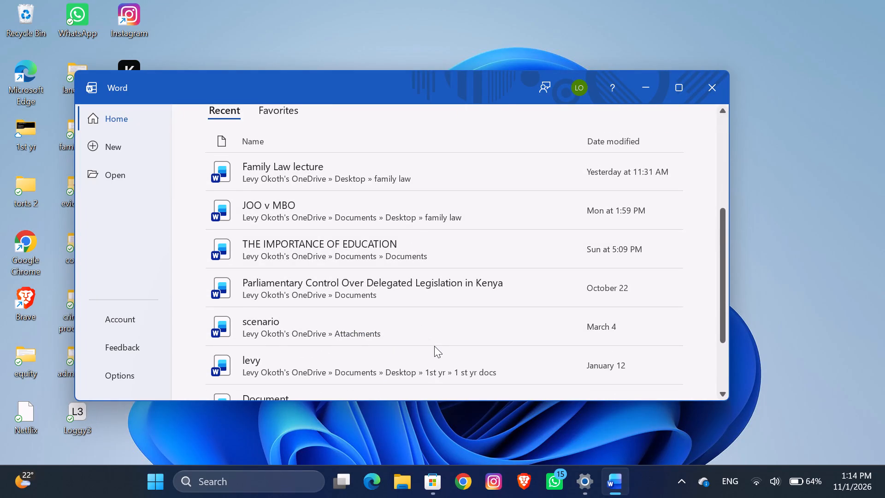
scroll(434, 346, down, 5)
scroll(434, 346, up, 12)
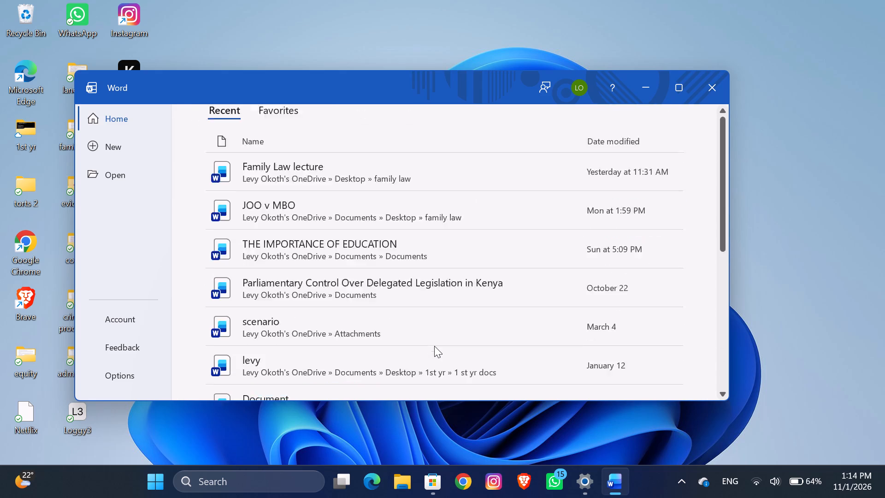
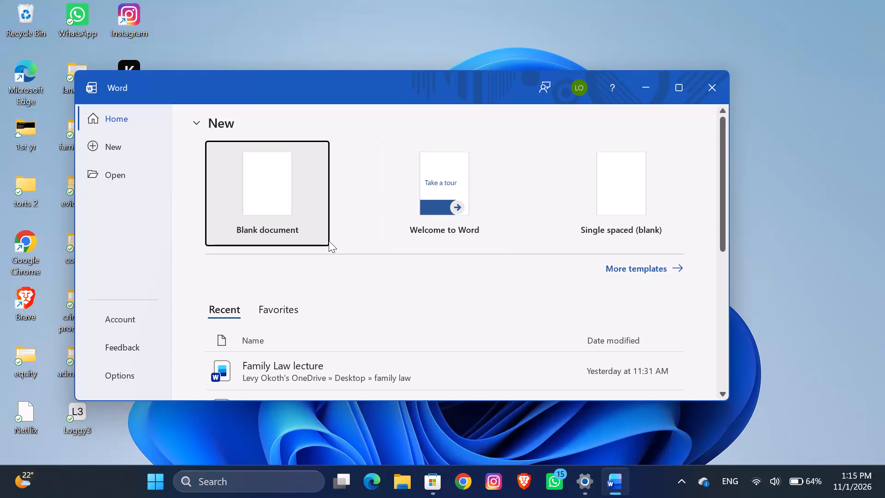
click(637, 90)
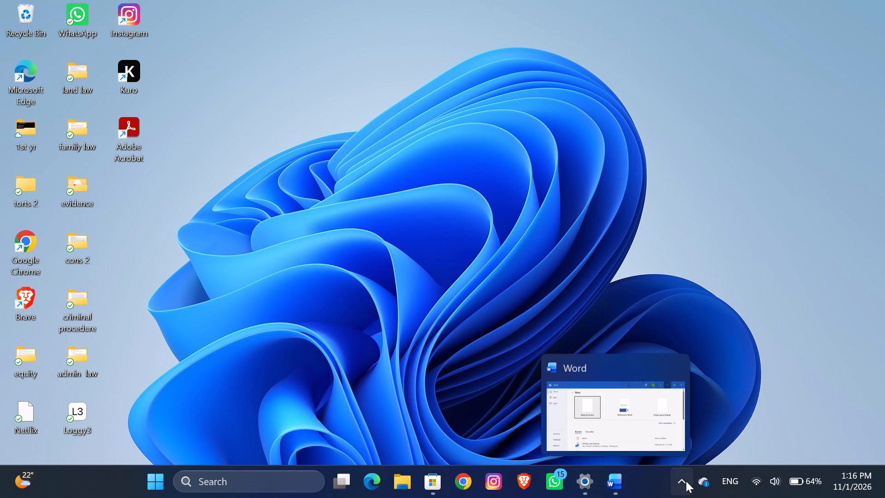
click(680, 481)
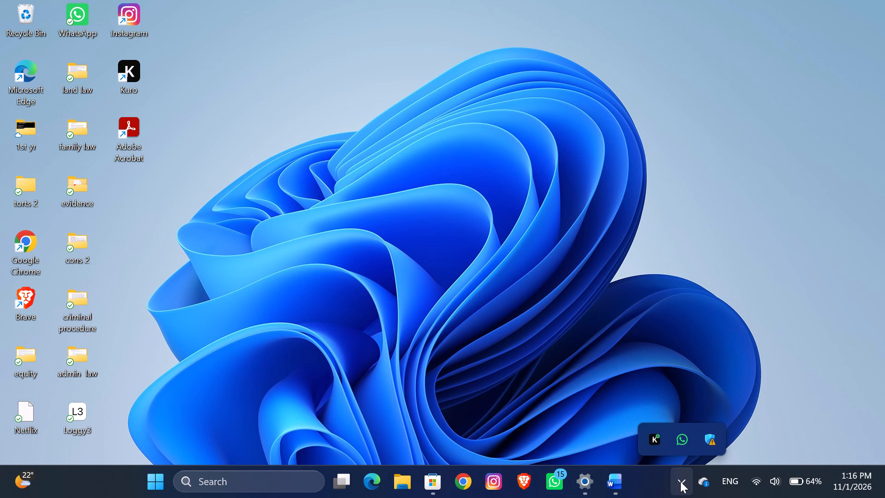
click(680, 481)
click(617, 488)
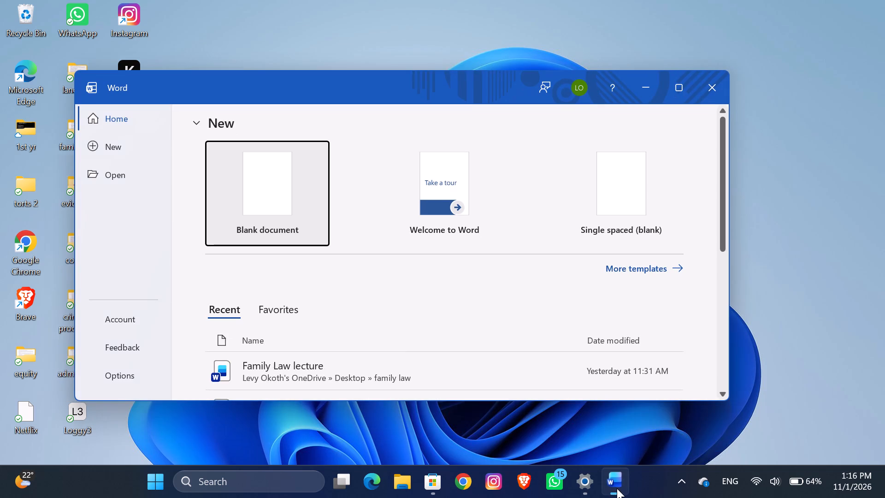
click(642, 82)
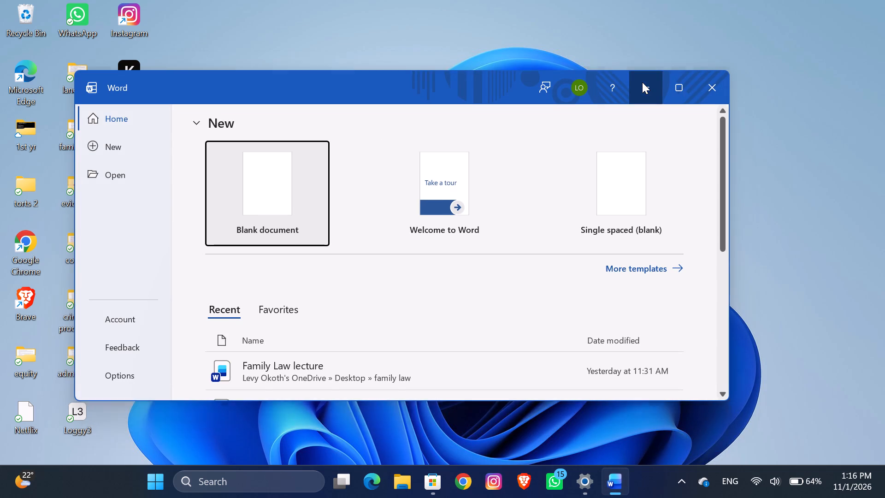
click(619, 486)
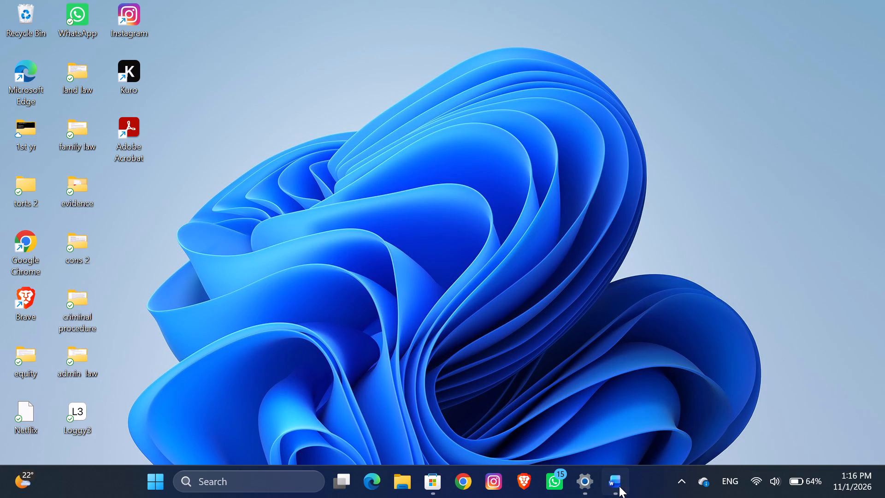
Maximize the Word window to show more of the recent documents list.
click(667, 88)
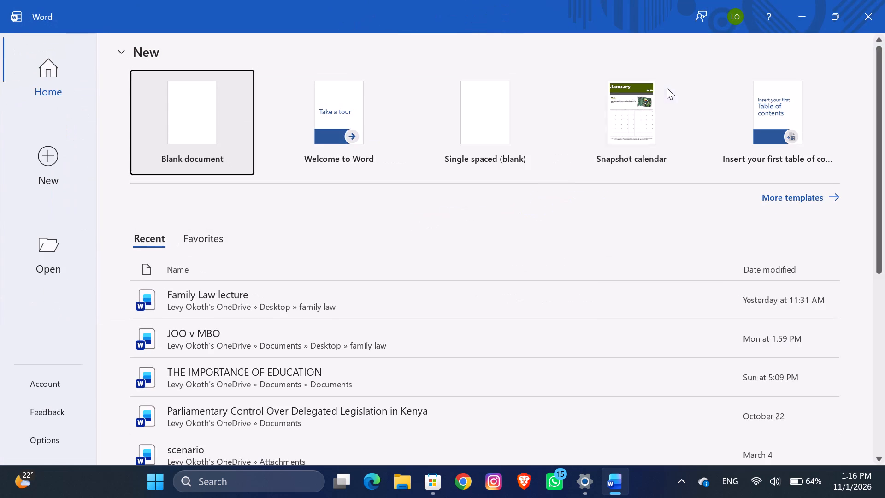
scroll(359, 329, down, 1)
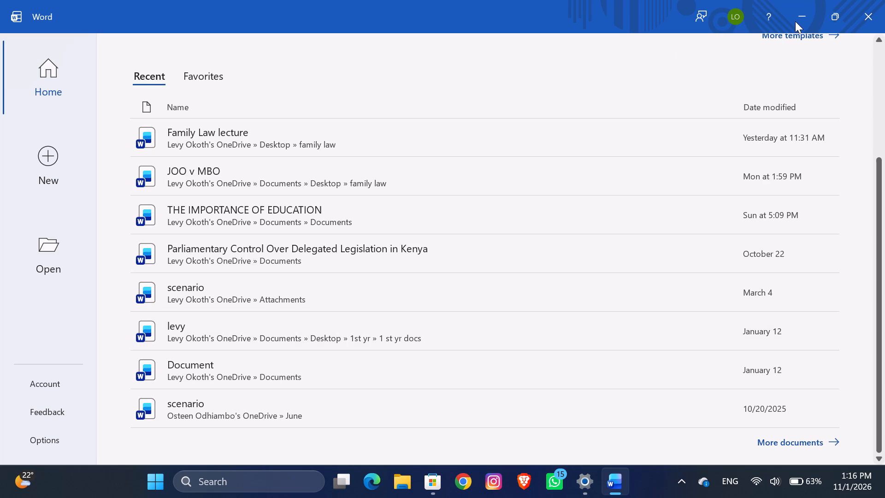
click(458, 490)
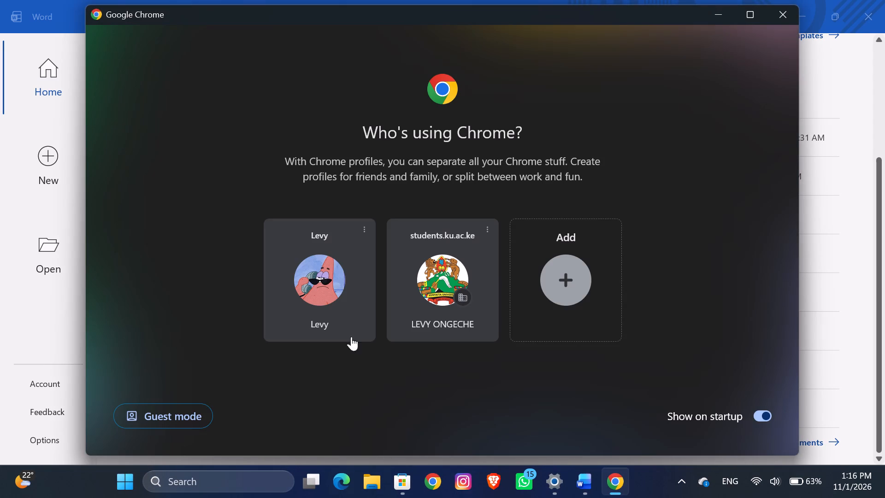
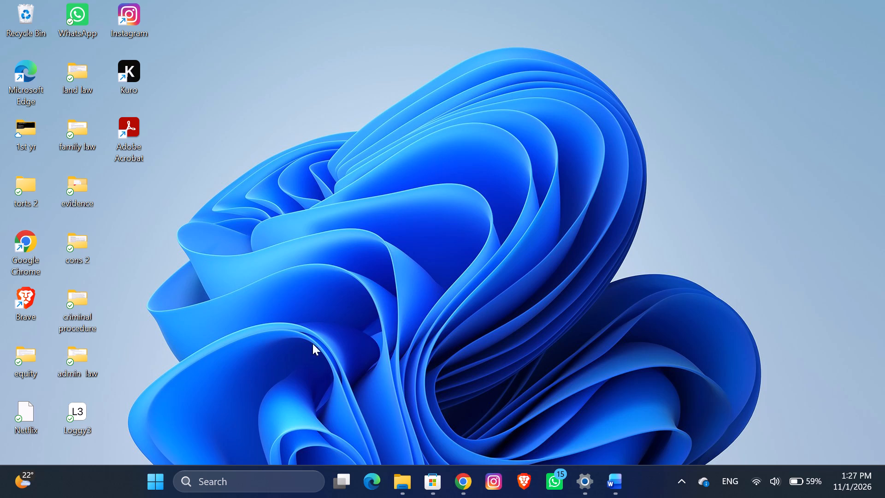
Switch to Word and create a new blank document.
click(621, 484)
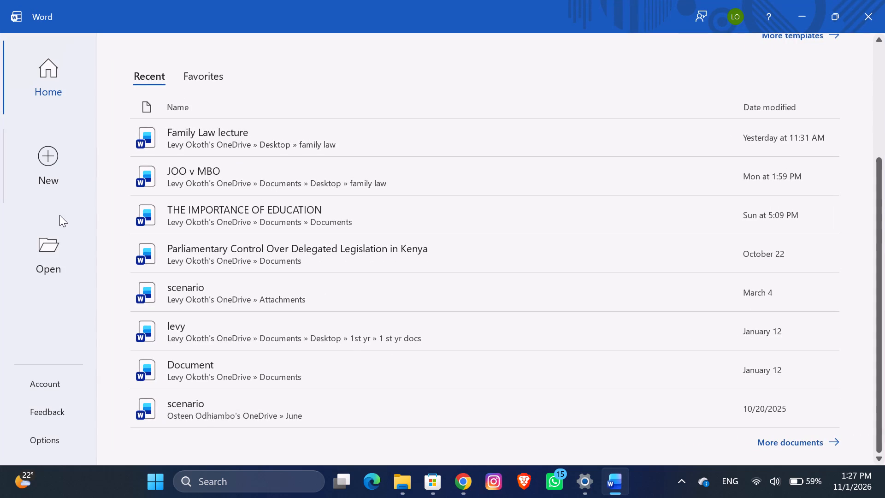
click(54, 78)
click(29, 163)
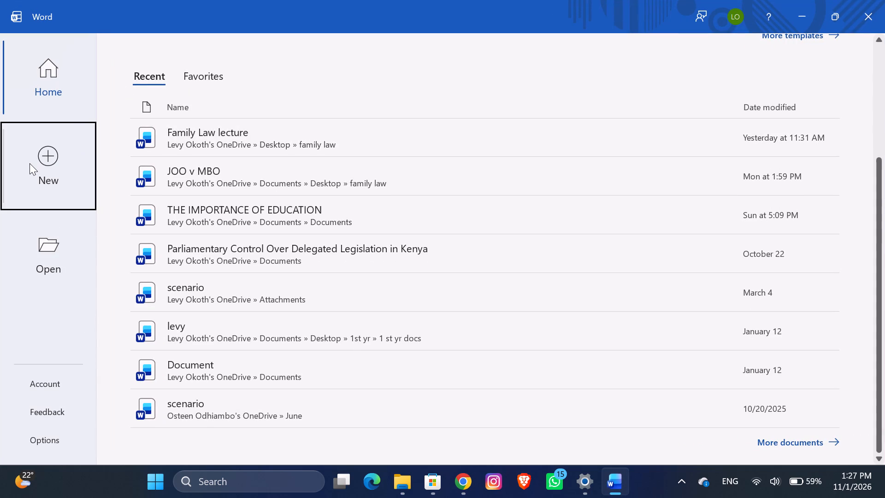
click(208, 128)
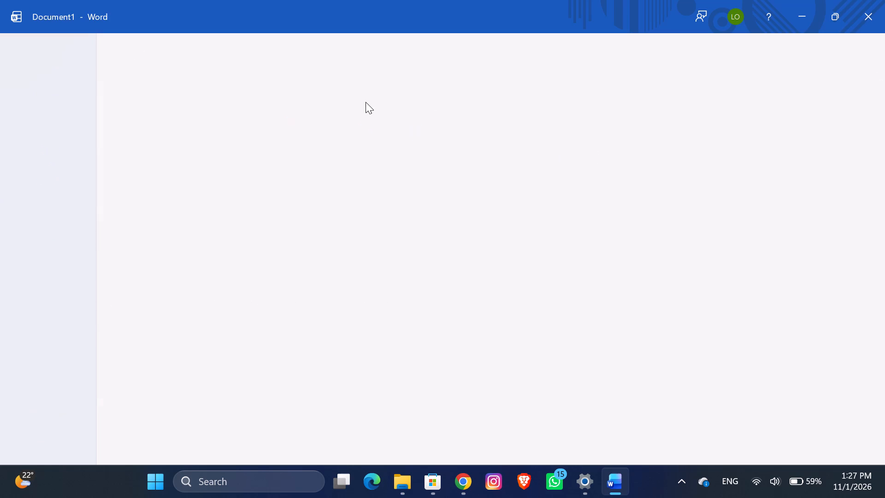
Write the title "COMBINED NOTES FOR ALL THE LAW OF EQUITY CLASSES" on the first line in the Heading 1 style.
click(658, 79)
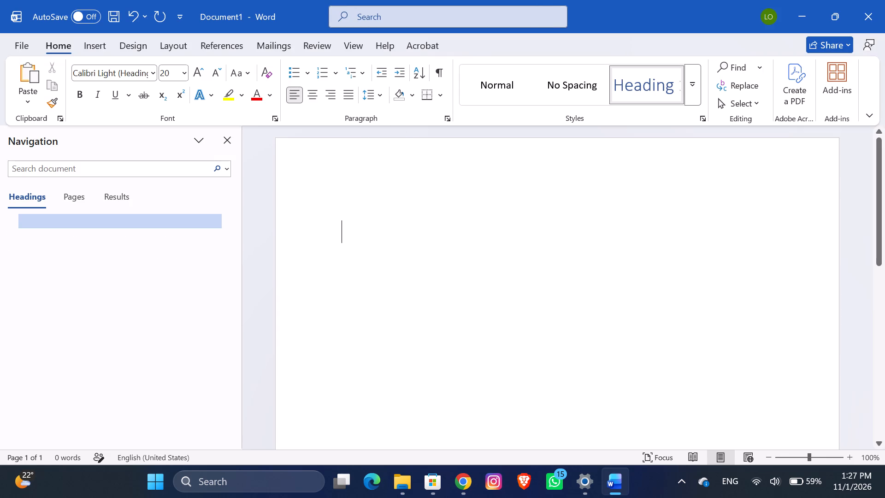
key(c)
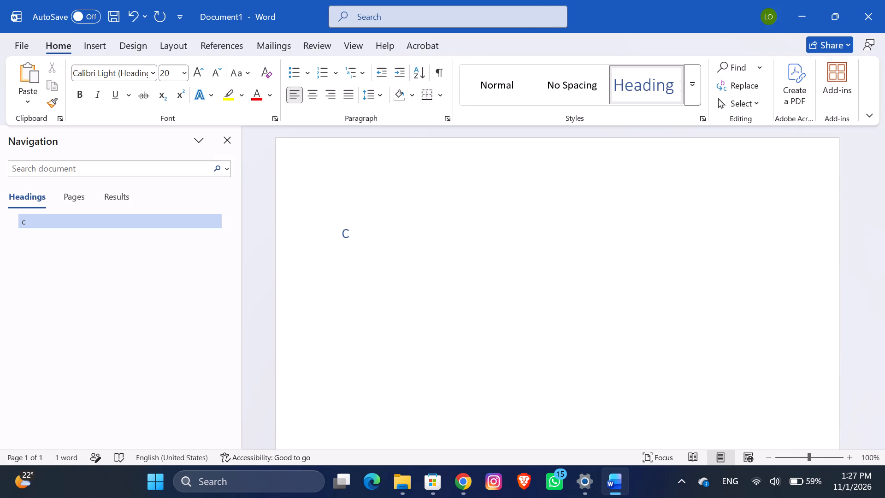
key(BackSpace)
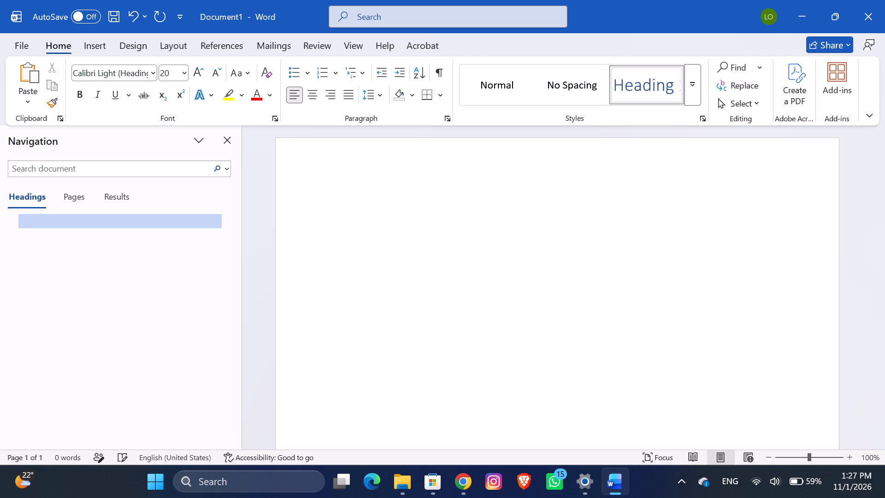
text(COMBINED NOTES FOR BOTH)
key(space)
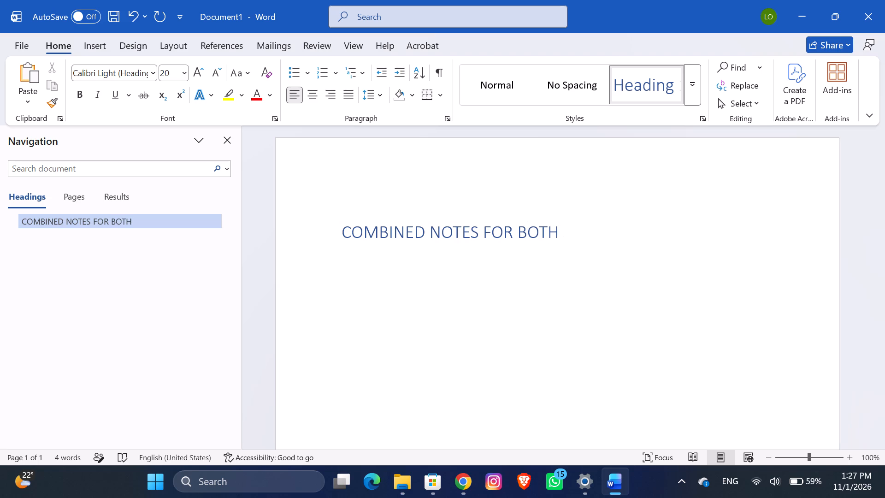
key(BackSpace)
key(BackSpace)
key(BackSpace)
key(BackSpace)
key(BackSpace)
text(ALL)
key(space)
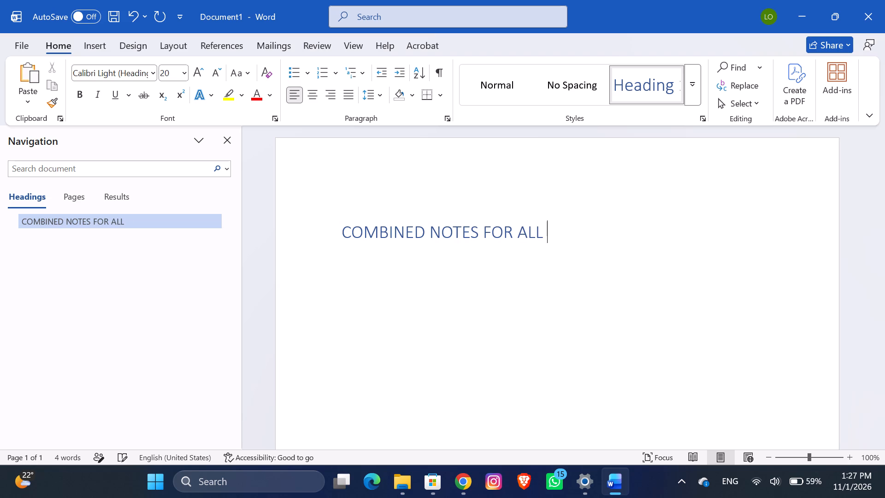
text(THE L)
text(AW OF E)
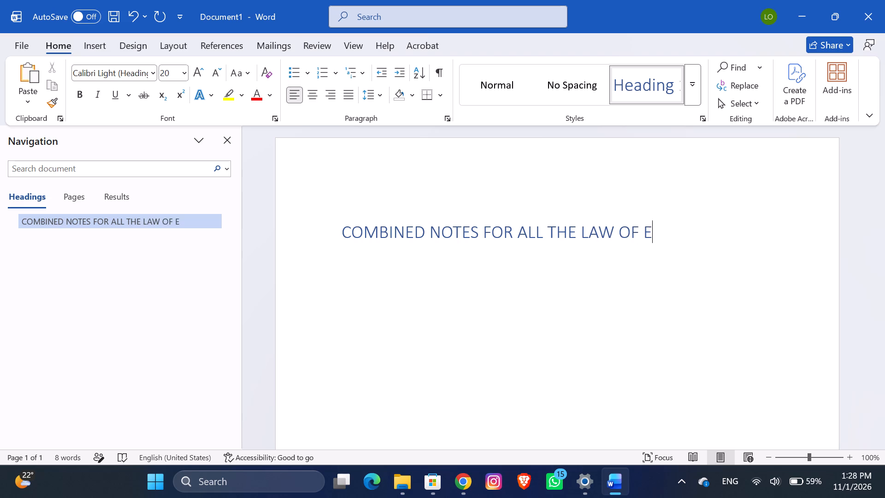
text(QUITY CLASSES)
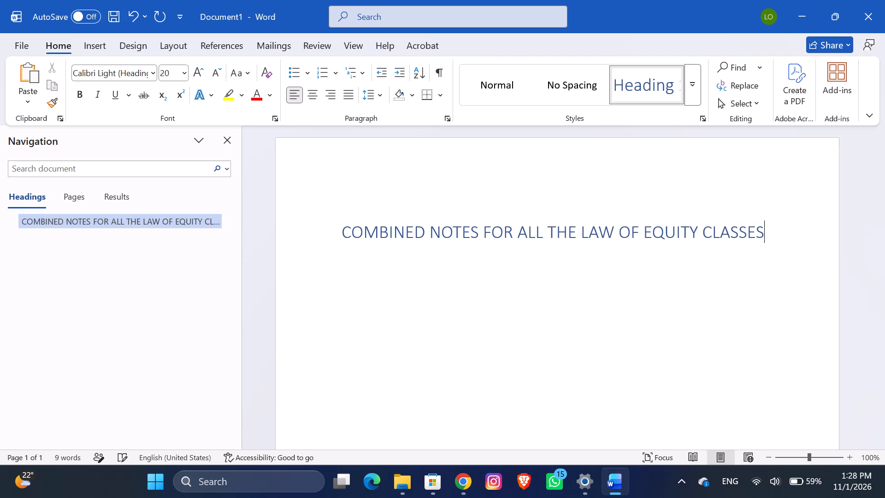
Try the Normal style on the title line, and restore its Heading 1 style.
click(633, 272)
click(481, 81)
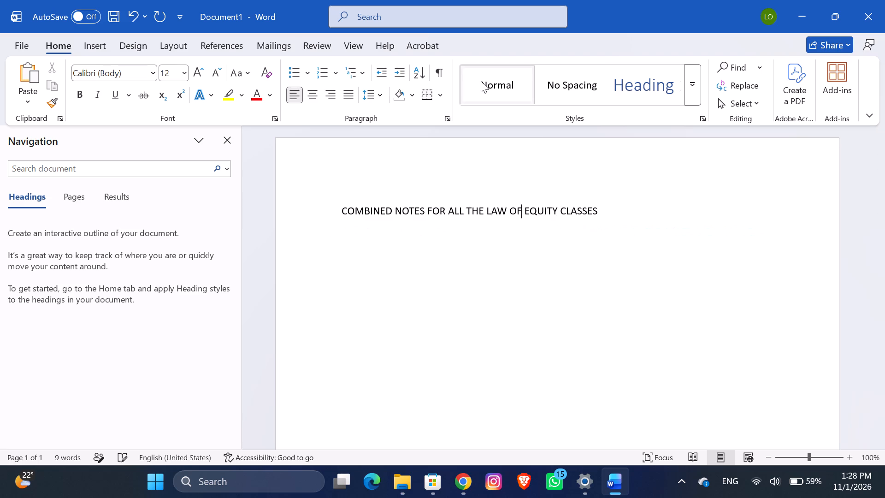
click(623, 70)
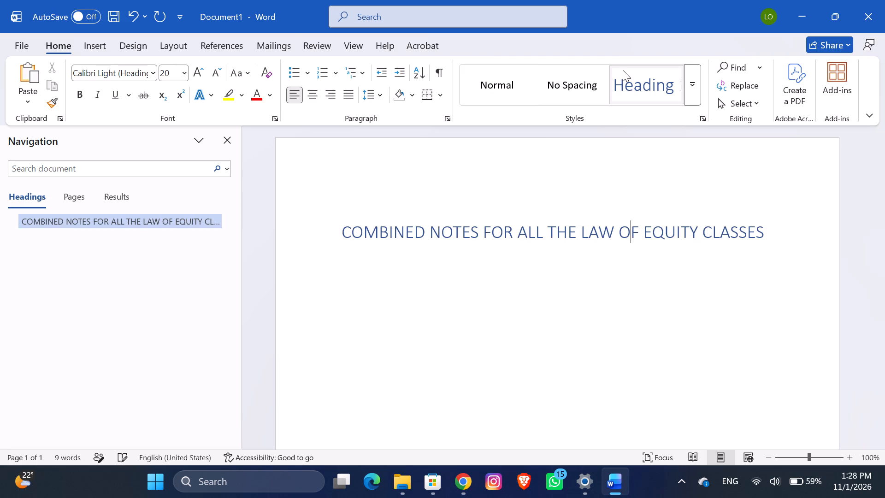
Start a new body-text line below the title.
click(773, 234)
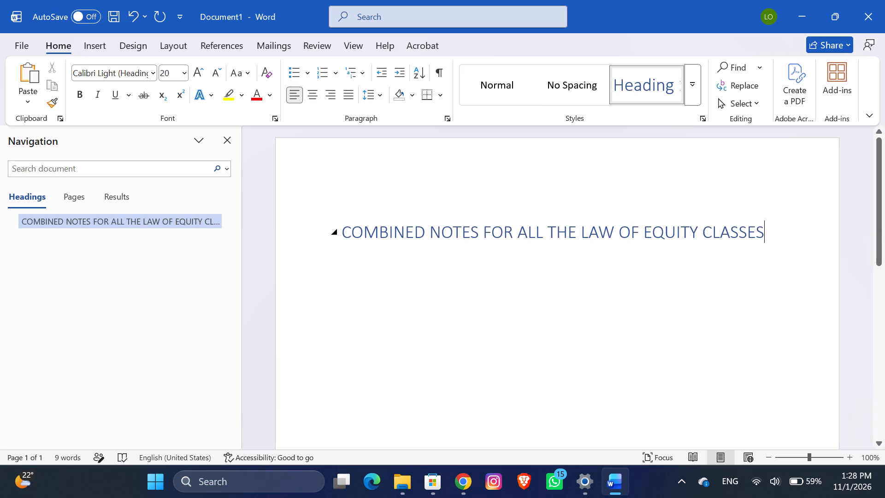
key(Return)
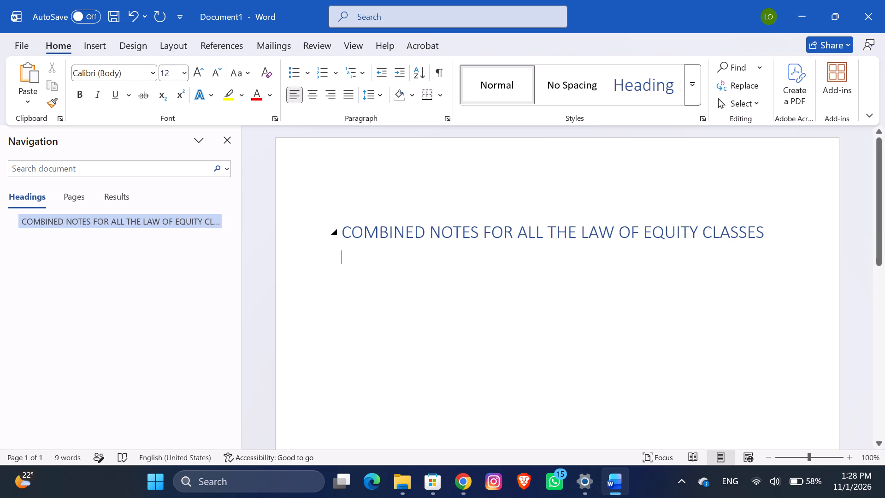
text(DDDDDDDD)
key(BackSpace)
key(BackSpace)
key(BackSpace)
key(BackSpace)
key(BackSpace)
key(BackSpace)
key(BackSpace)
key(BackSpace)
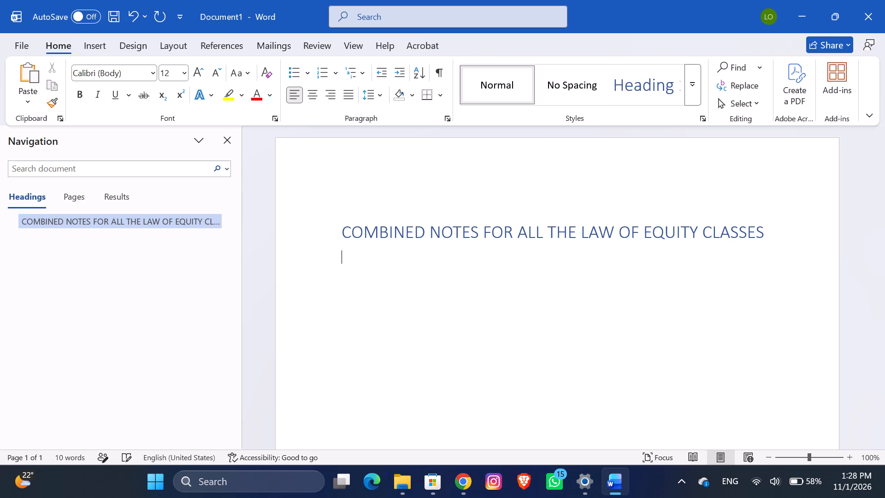
Open the LPL 200 Class 1 Notes PDF from the equity folder in Microsoft Edge, just this once.
click(399, 481)
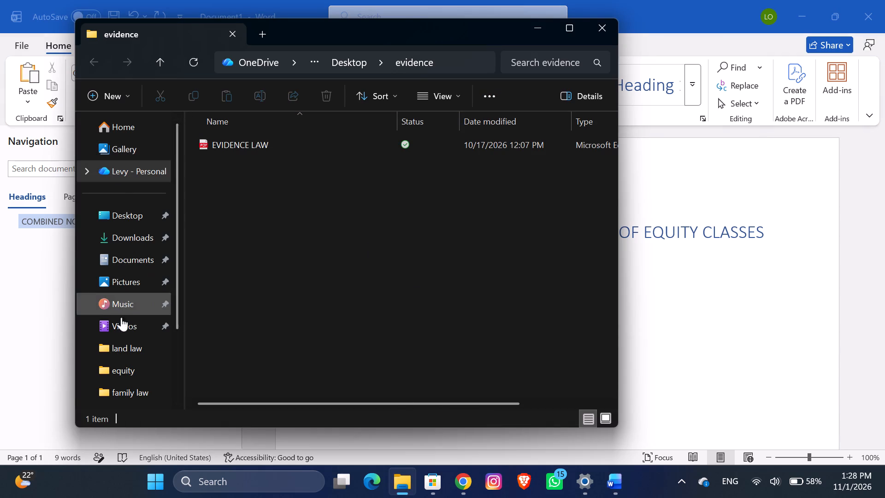
double_click(120, 379)
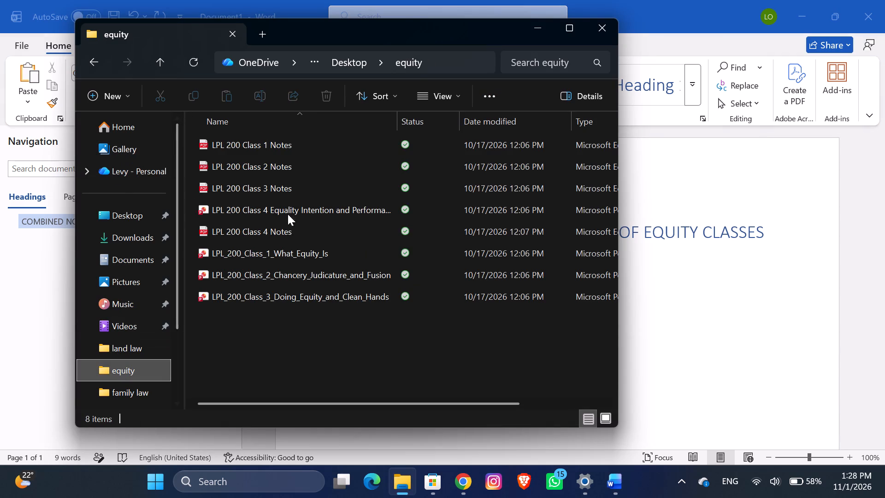
double_click(279, 149)
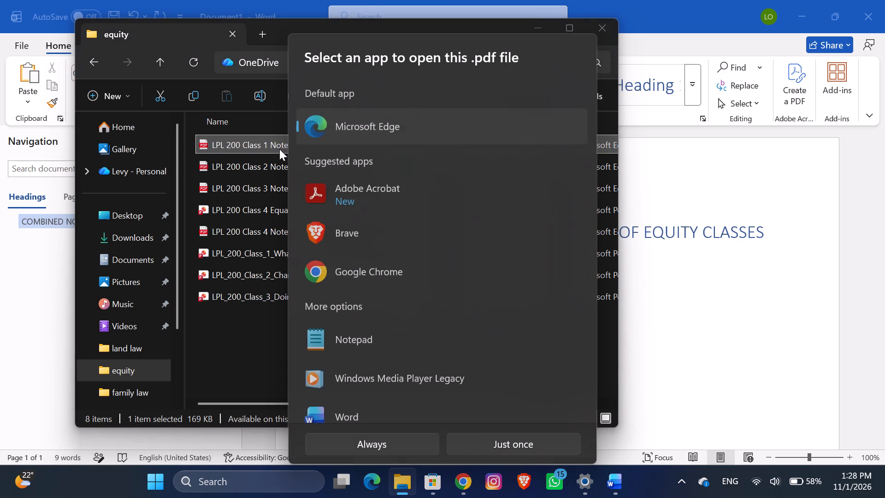
click(520, 443)
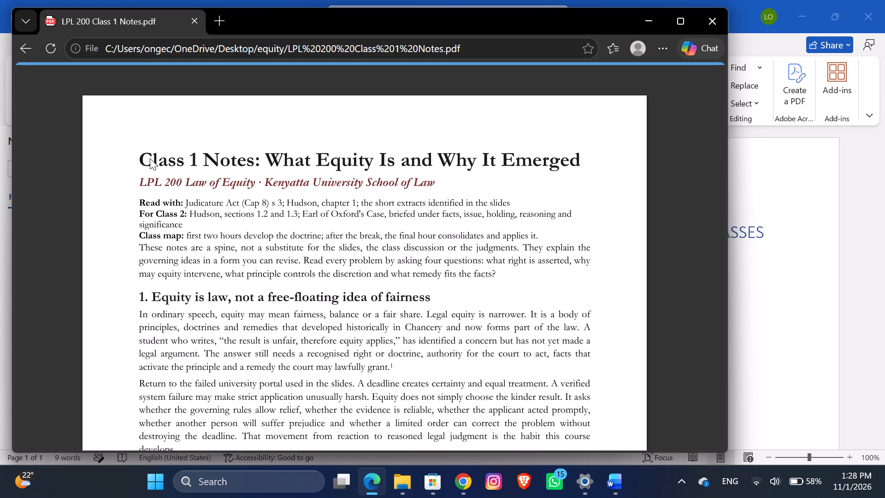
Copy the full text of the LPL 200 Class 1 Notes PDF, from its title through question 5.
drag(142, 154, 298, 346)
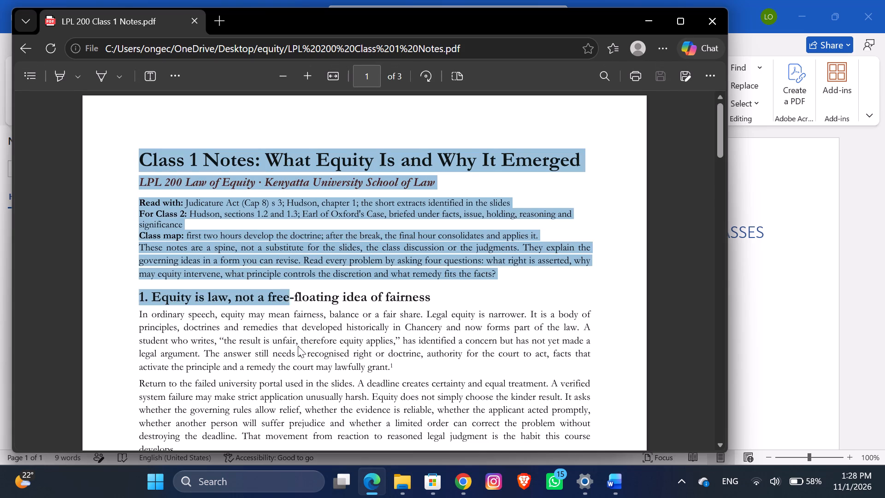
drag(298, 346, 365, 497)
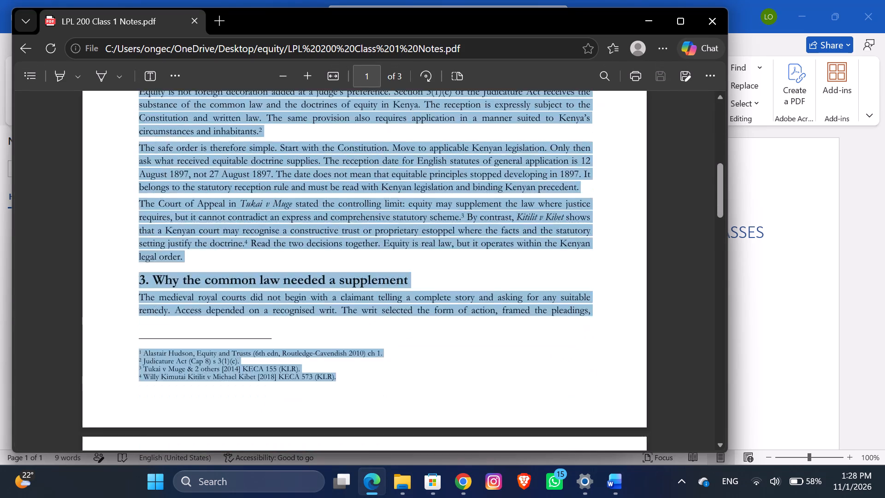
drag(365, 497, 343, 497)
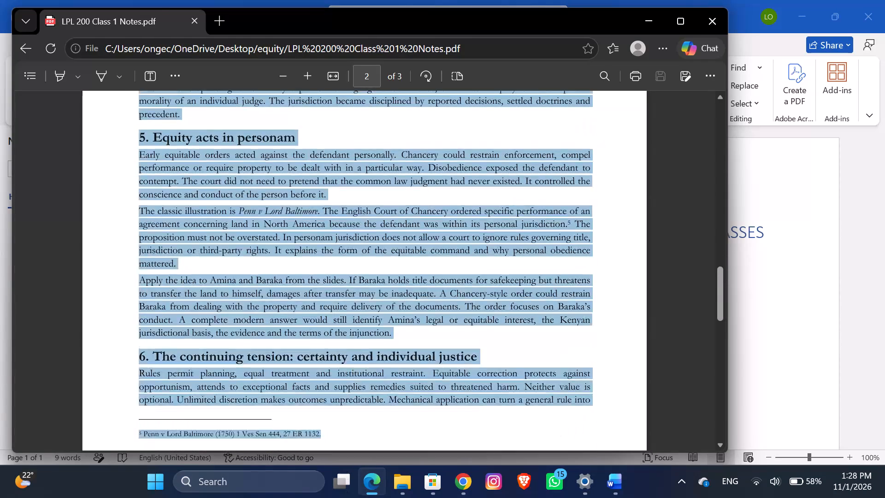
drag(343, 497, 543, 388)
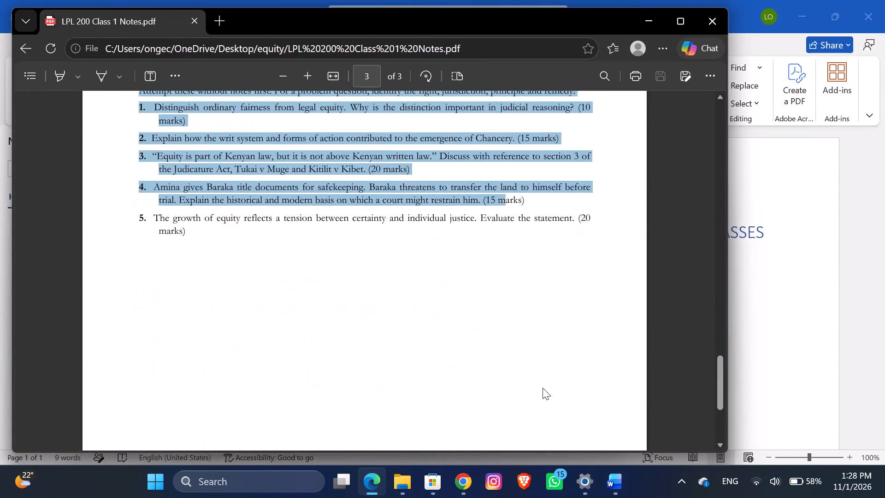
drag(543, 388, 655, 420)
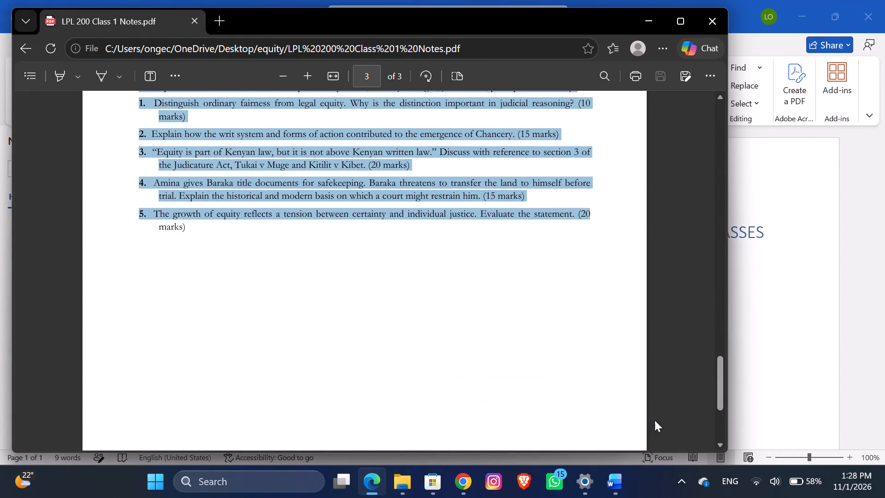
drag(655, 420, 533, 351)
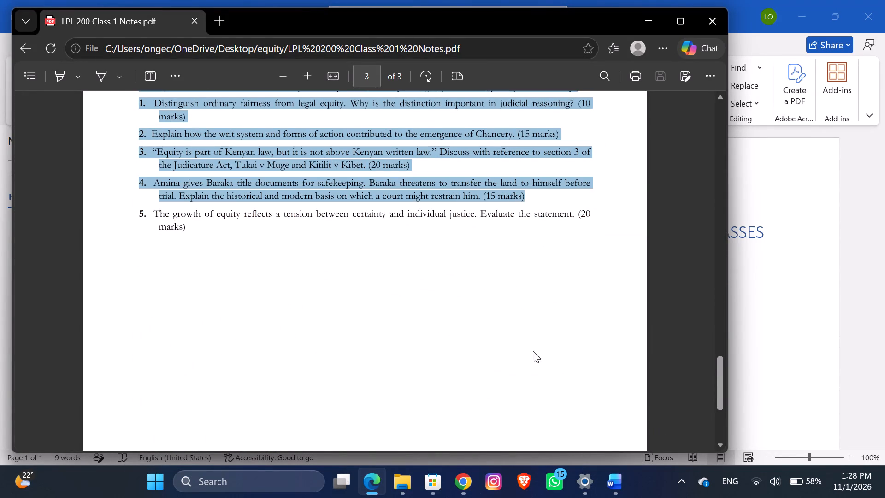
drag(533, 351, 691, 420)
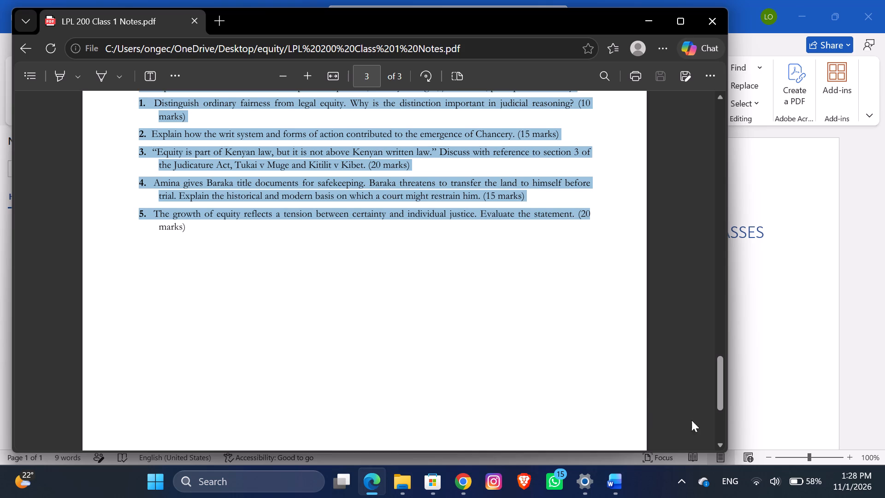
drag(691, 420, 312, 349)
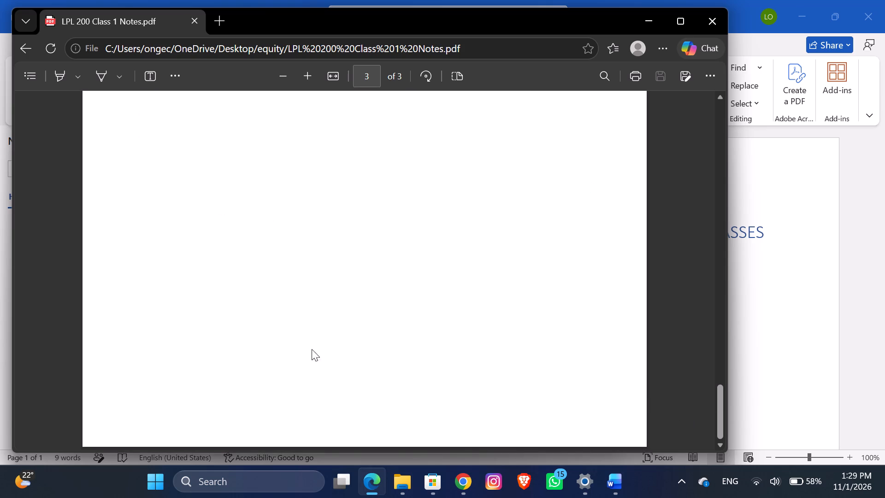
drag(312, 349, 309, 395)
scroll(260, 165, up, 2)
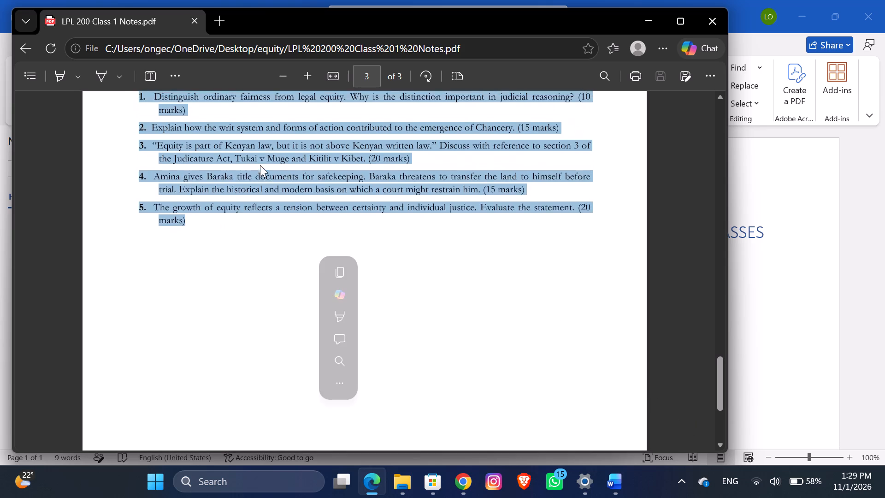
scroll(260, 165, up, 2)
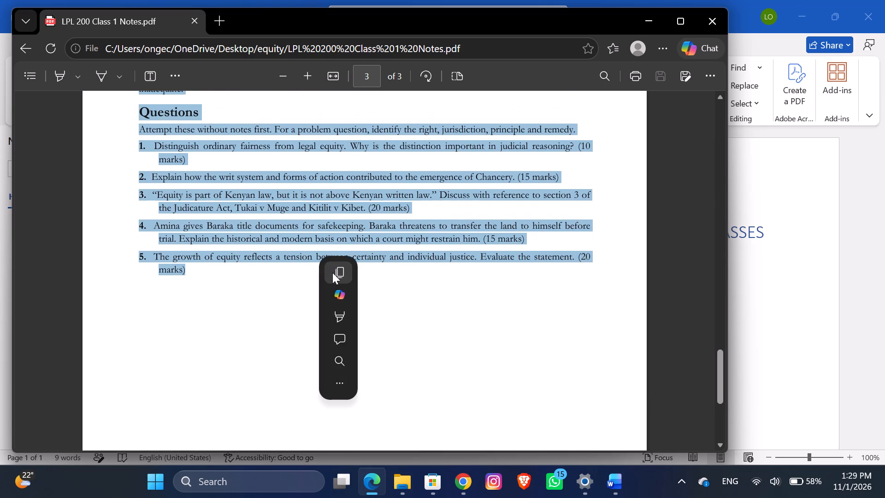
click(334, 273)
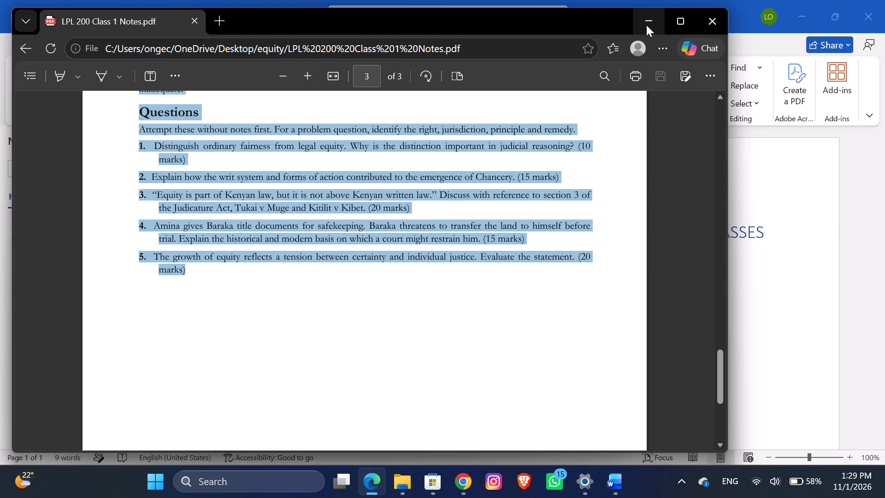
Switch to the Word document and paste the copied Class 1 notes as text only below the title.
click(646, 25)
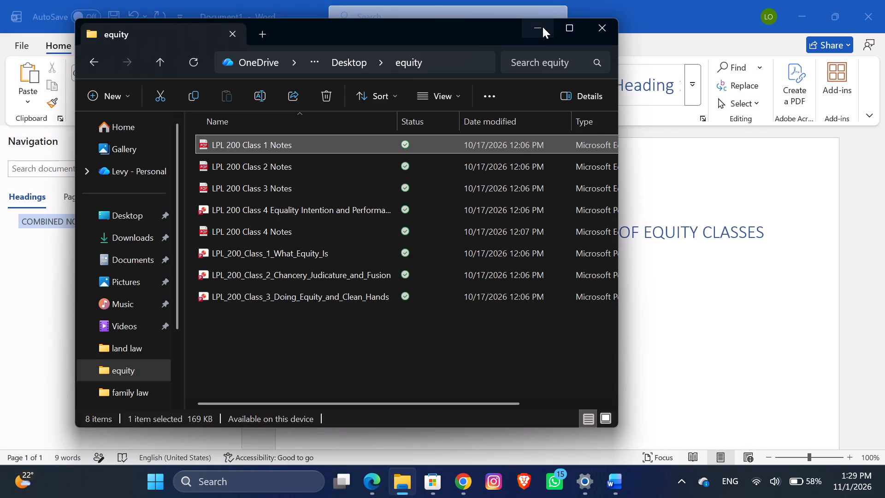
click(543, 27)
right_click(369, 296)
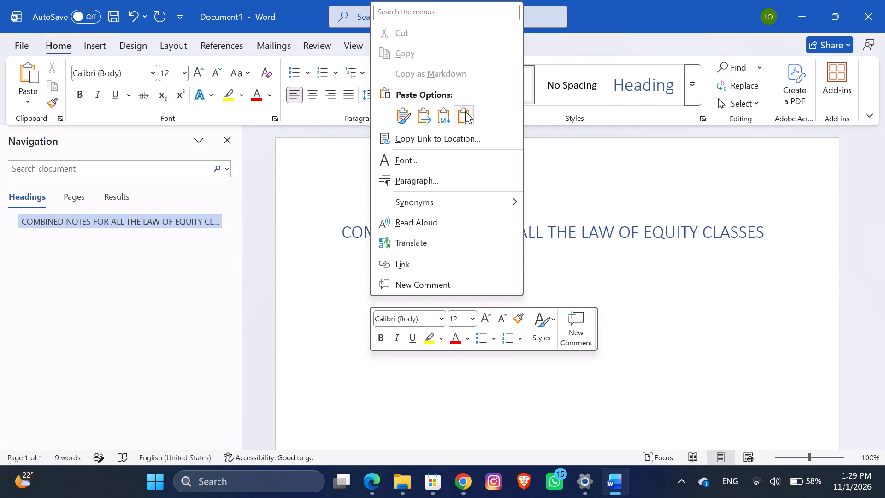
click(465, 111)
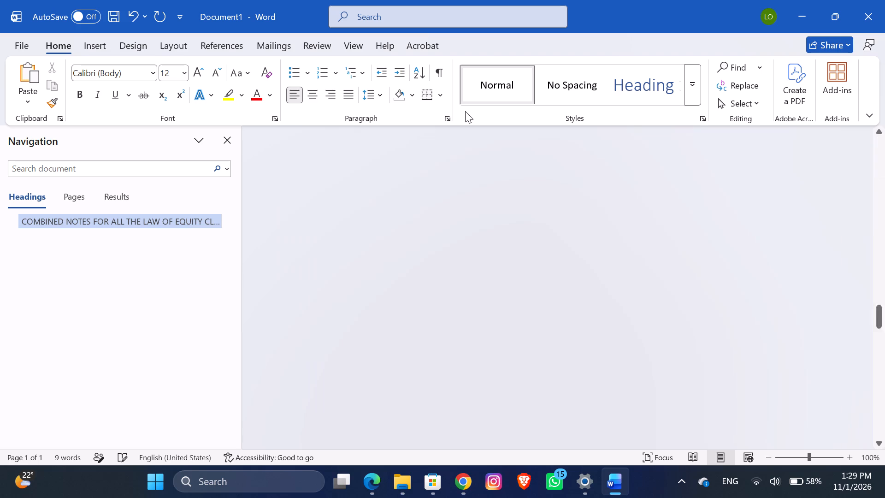
Examine the layout and line breaks of the pasted Class 1 notes in the document.
scroll(469, 281, up, 4)
scroll(469, 281, down, 1)
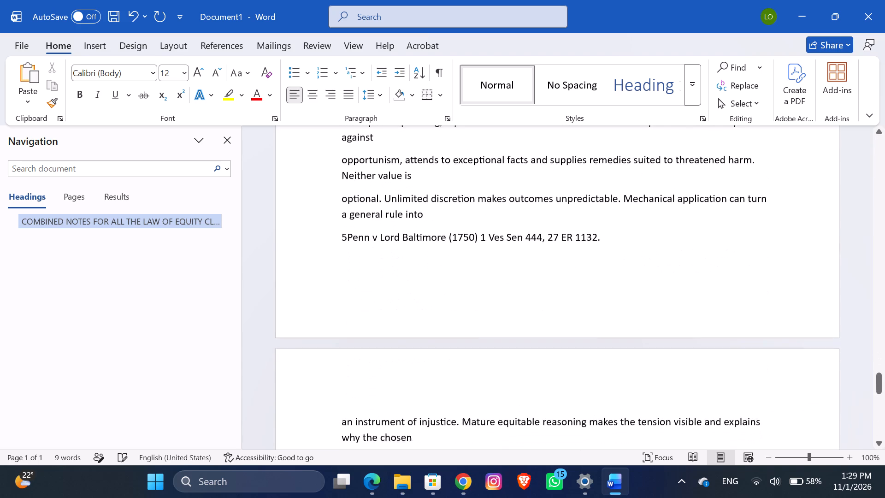
scroll(469, 281, down, 2)
scroll(469, 281, up, 3)
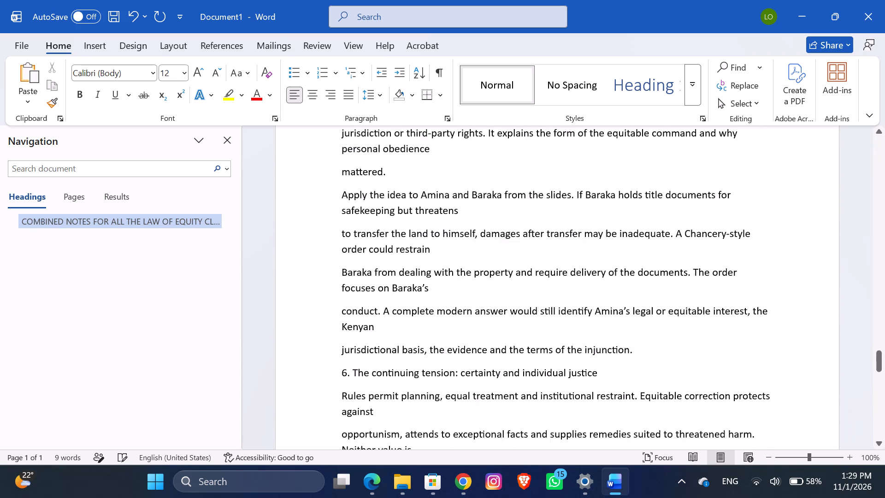
scroll(469, 281, up, 10)
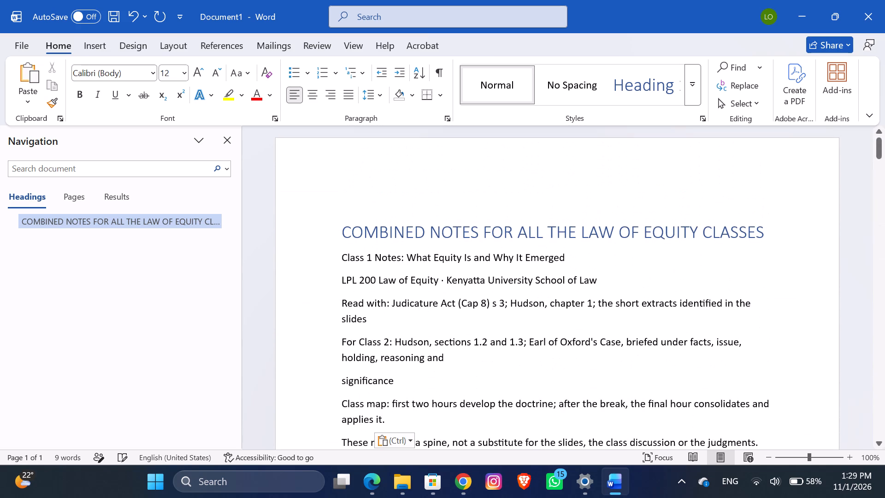
scroll(516, 294, down, 2)
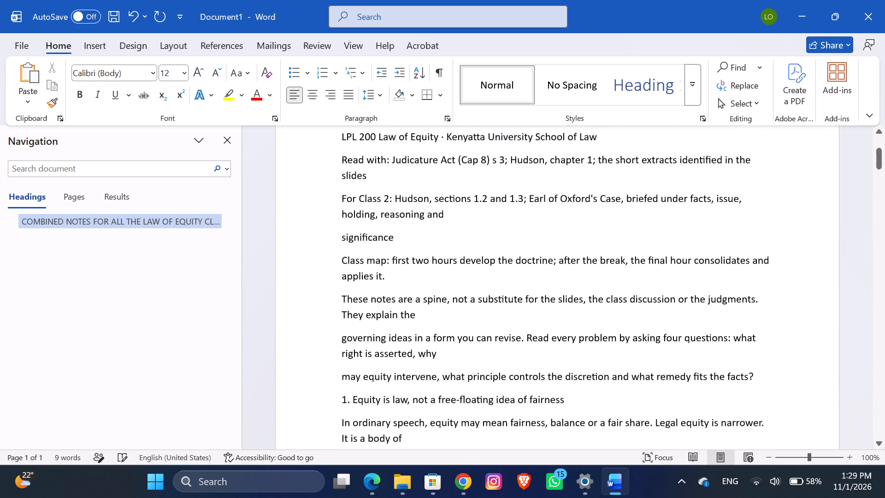
scroll(516, 294, down, 2)
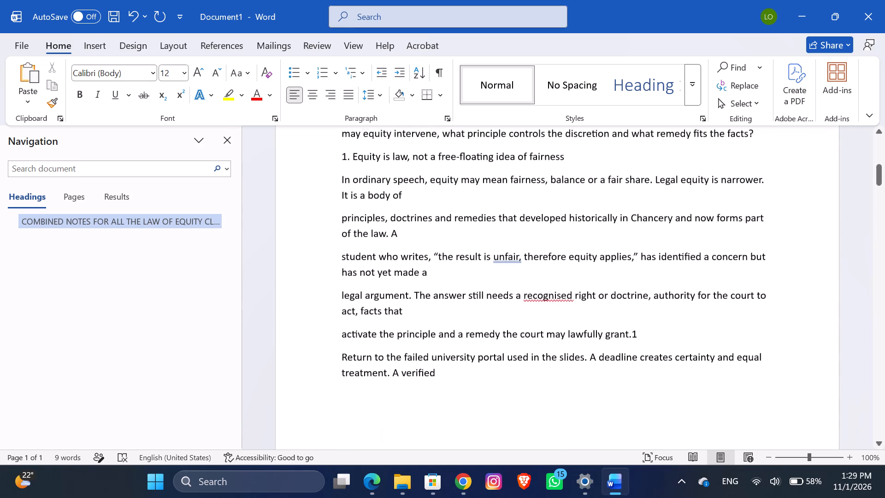
scroll(516, 294, down, 3)
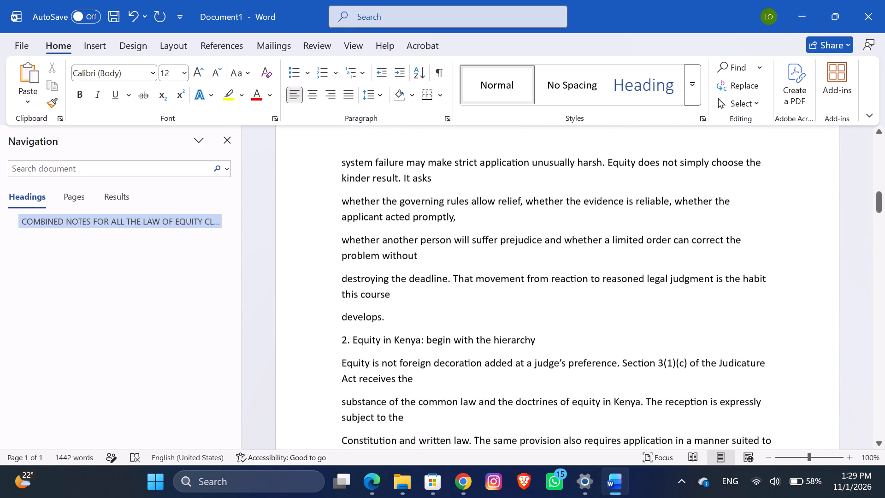
scroll(516, 294, up, 9)
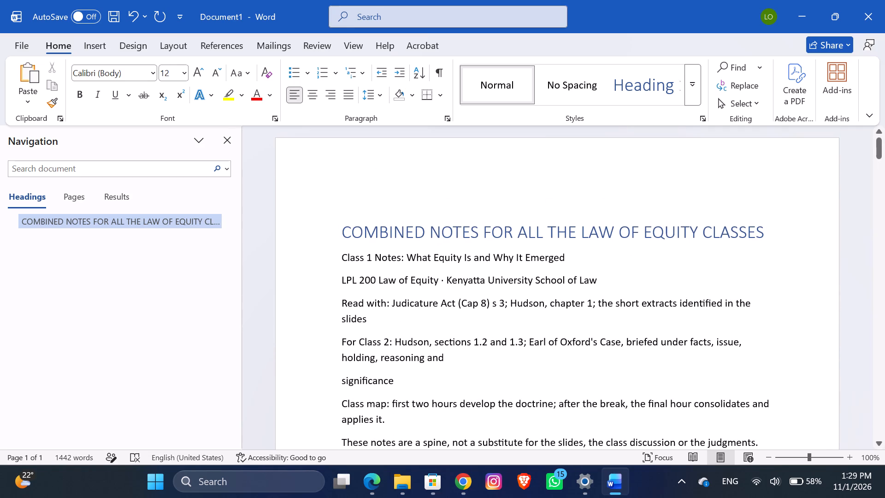
Delete the entire document content, including the title and the pasted Class 1 notes.
drag(338, 230, 371, 246)
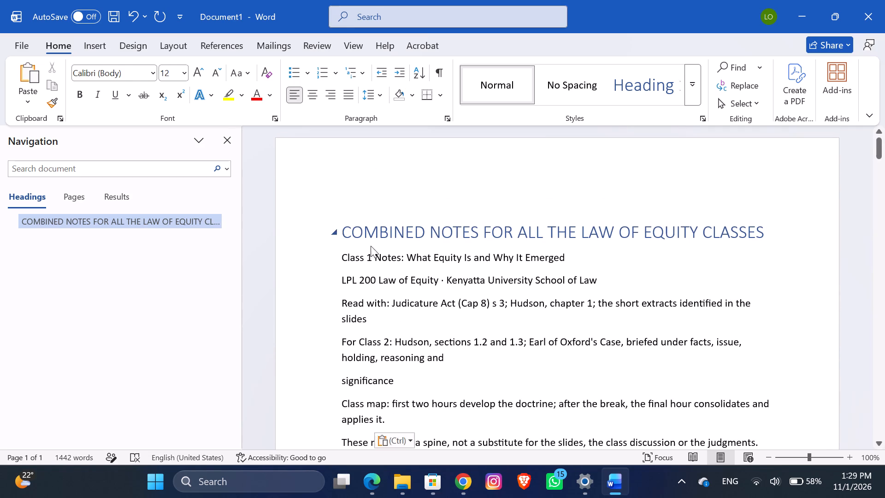
drag(371, 246, 457, 447)
key(BackSpace)
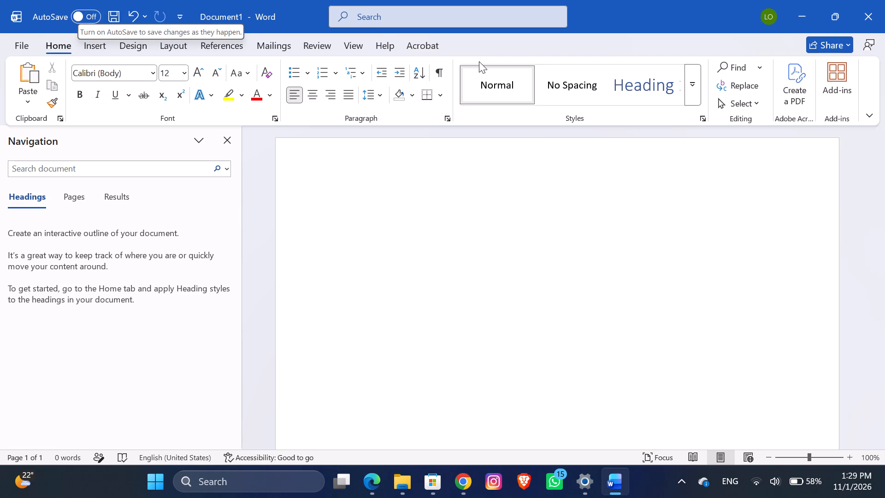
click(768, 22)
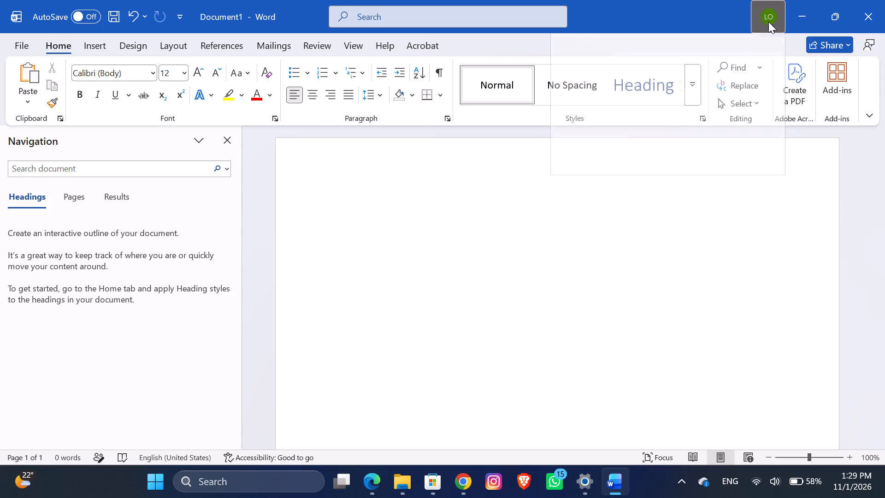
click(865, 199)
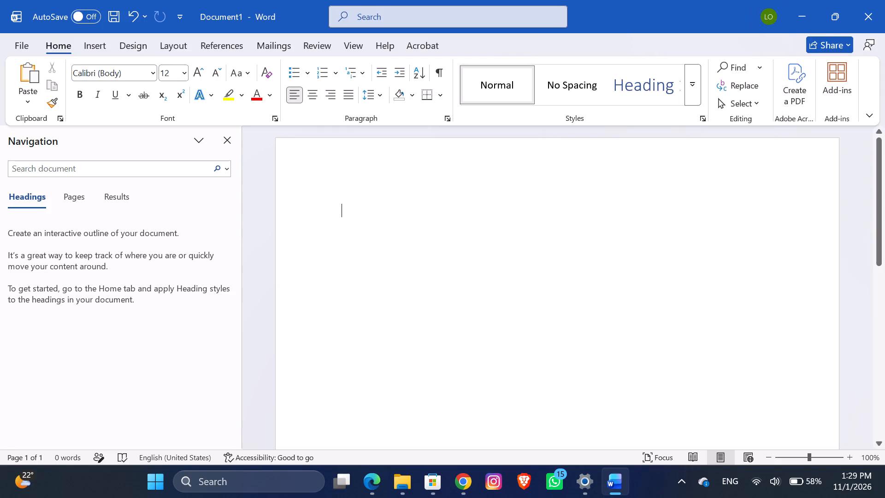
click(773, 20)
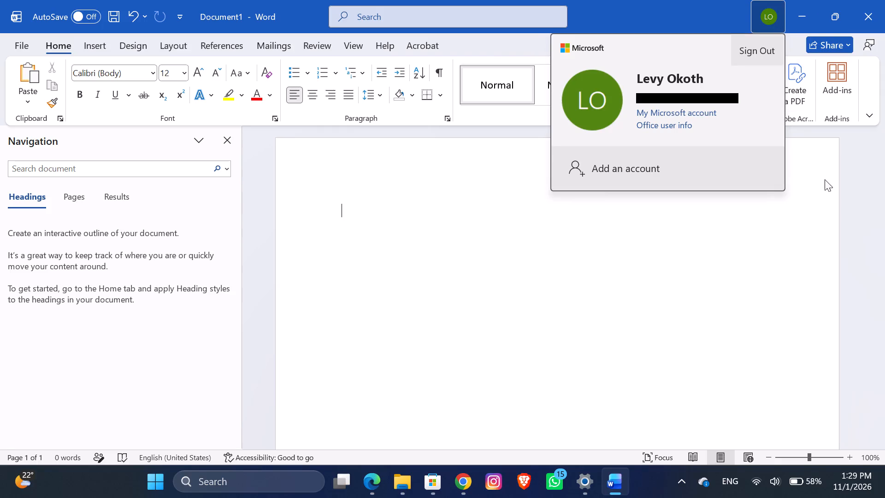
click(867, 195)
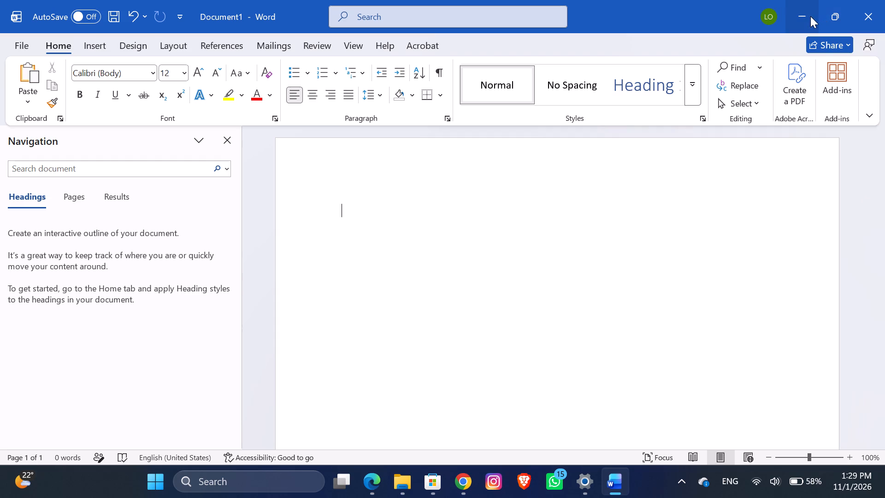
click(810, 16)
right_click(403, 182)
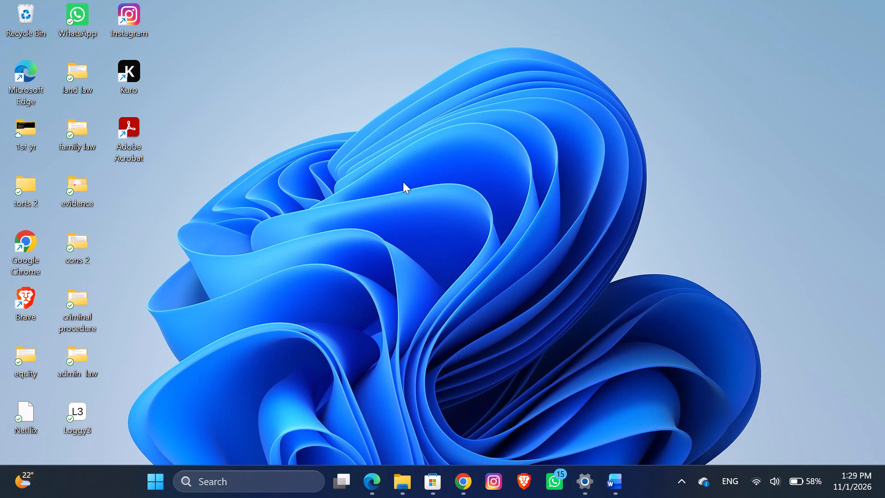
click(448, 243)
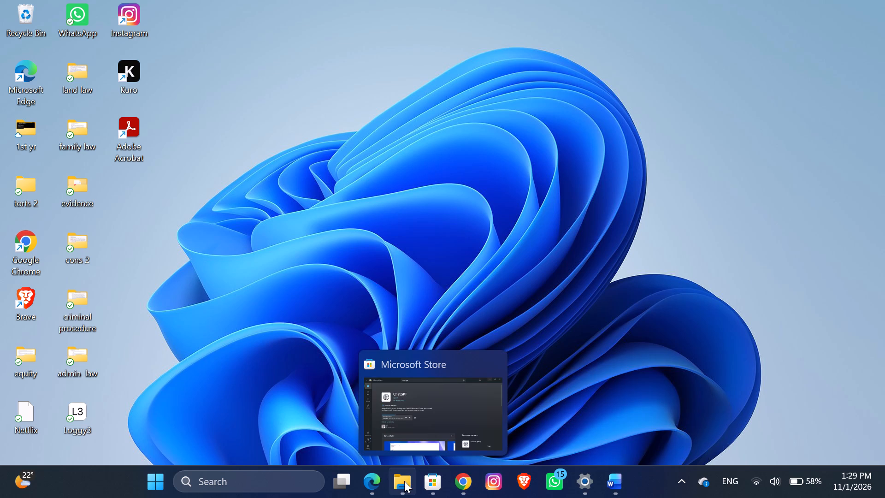
click(457, 471)
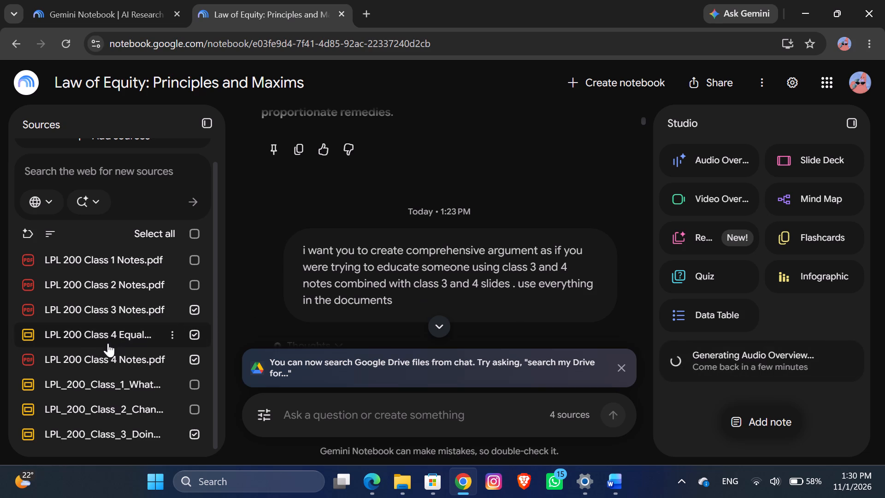
scroll(108, 347, down, 1)
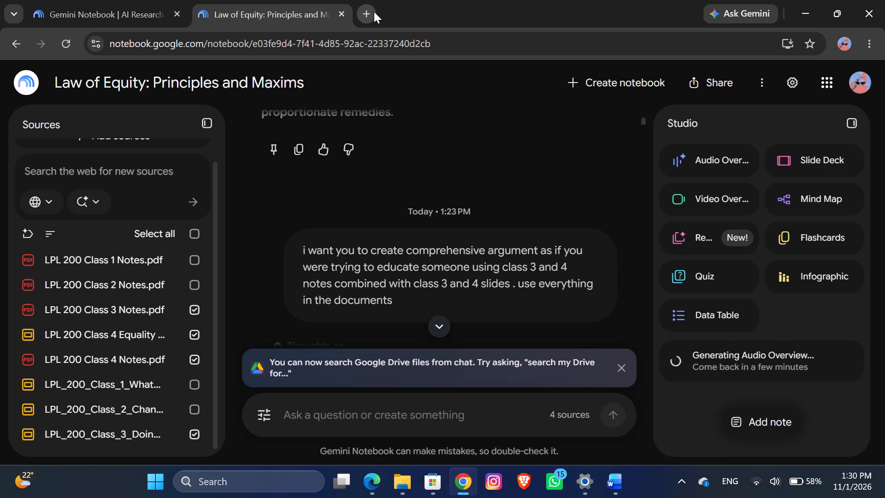
click(617, 486)
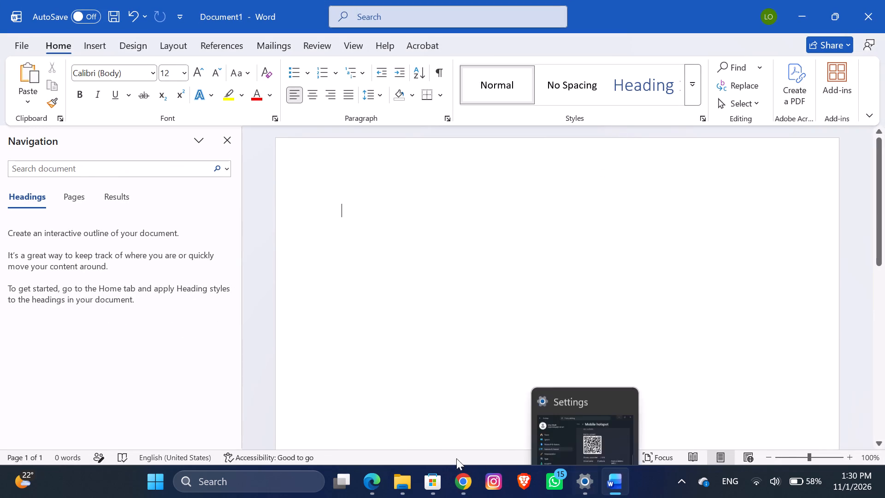
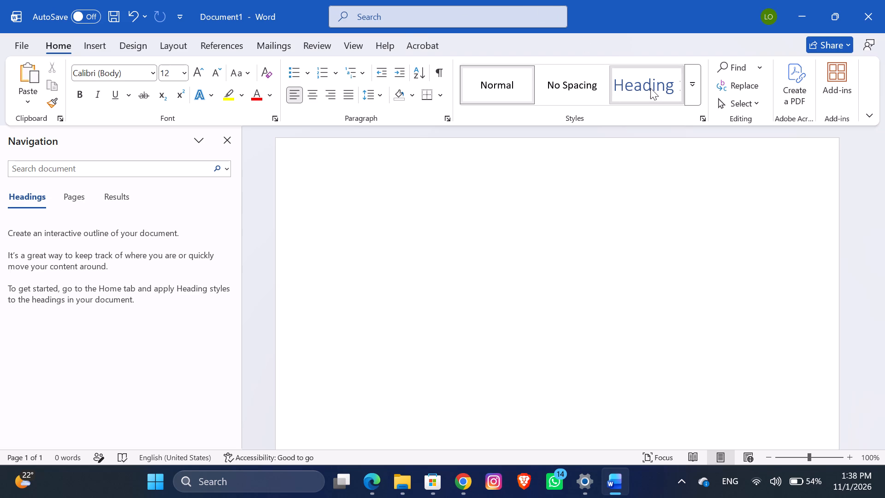
text(law of e)
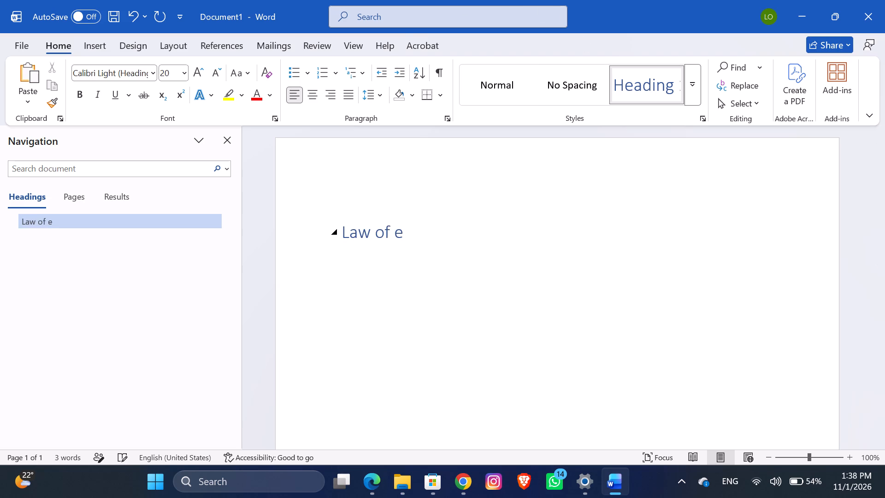
text(qui)
text(yr)
key(BackSpace)
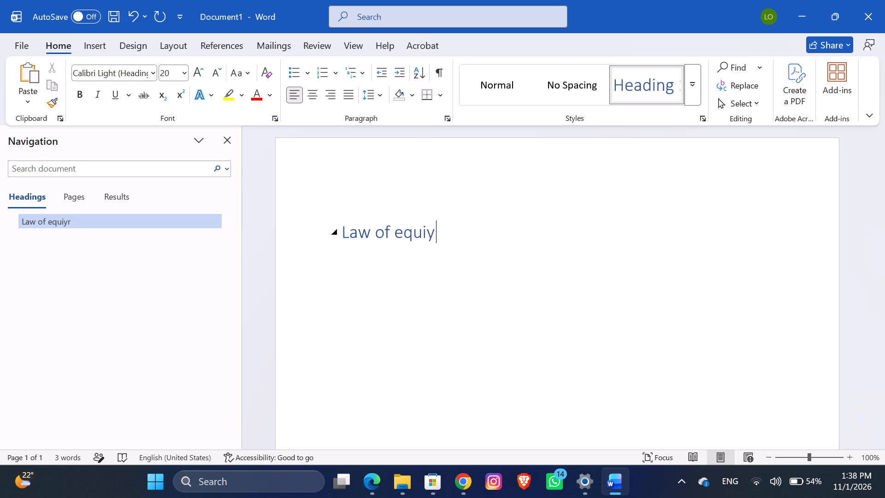
key(BackSpace)
text(ty)
key(space)
text(re)
text(viso)
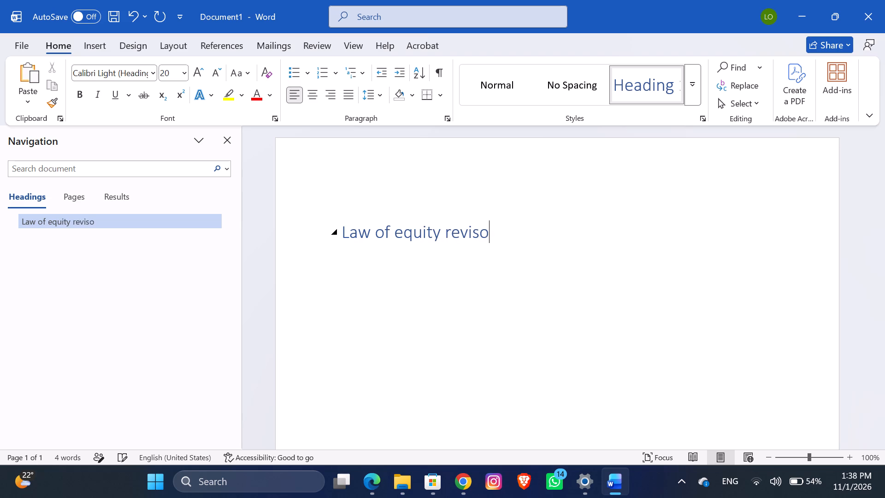
key(BackSpace)
text(ion short notes)
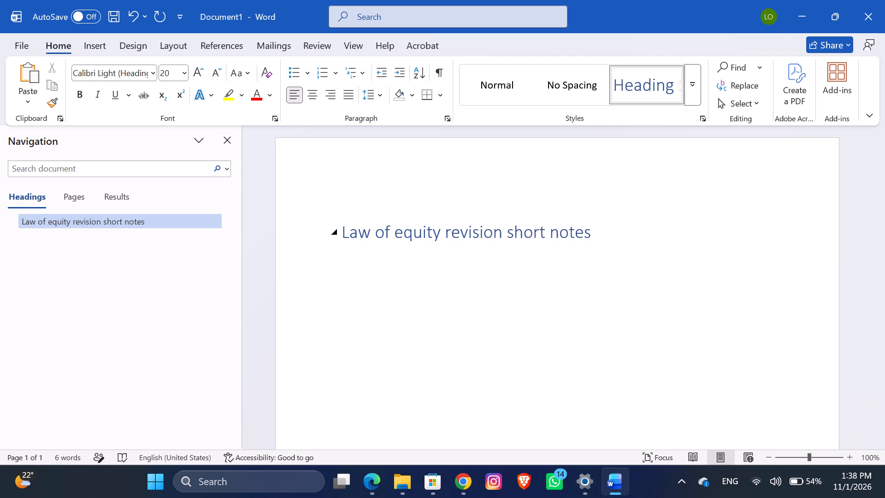
key(Return)
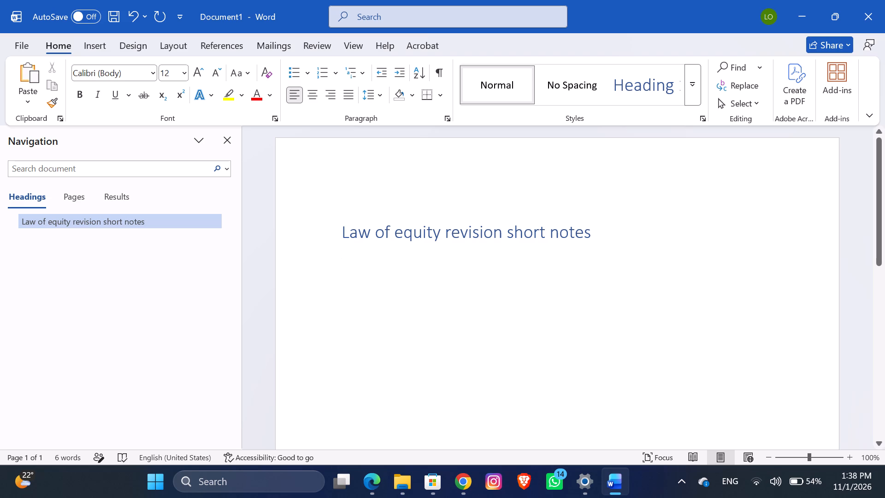
Paste the copied equity answer as text only below the title, and check its beginning.
right_click(344, 261)
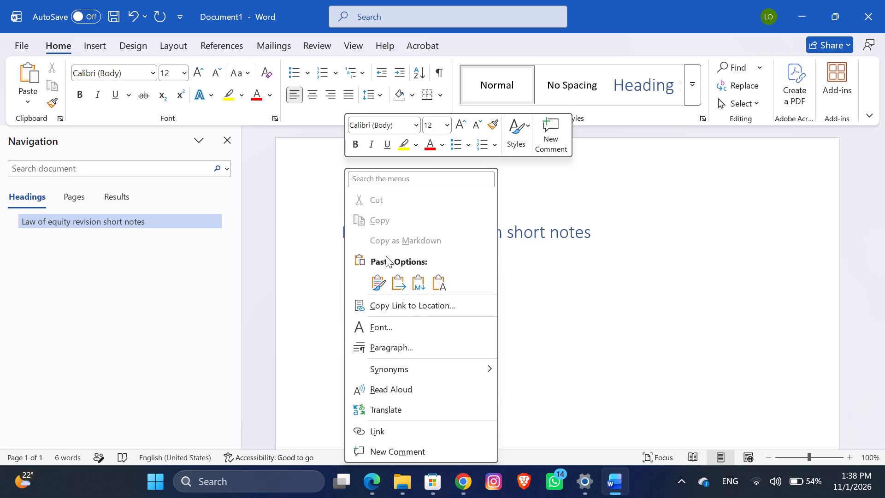
scroll(401, 363, down, 3)
click(438, 283)
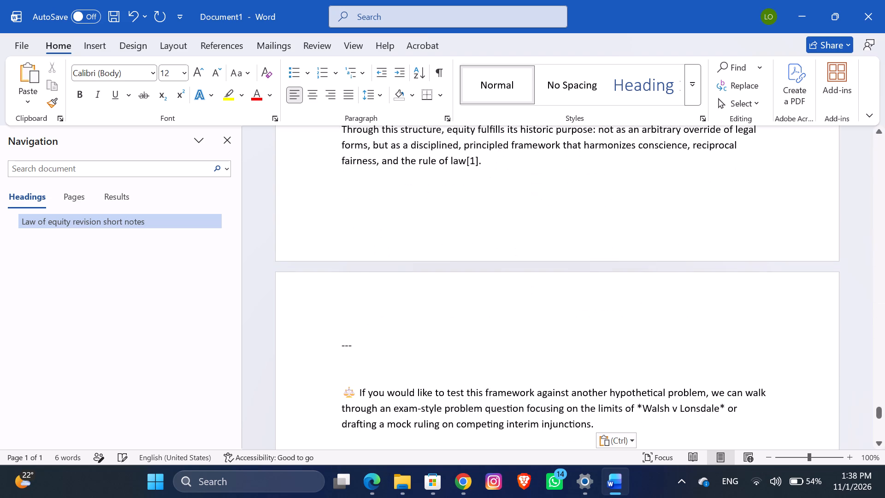
scroll(427, 232, up, 15)
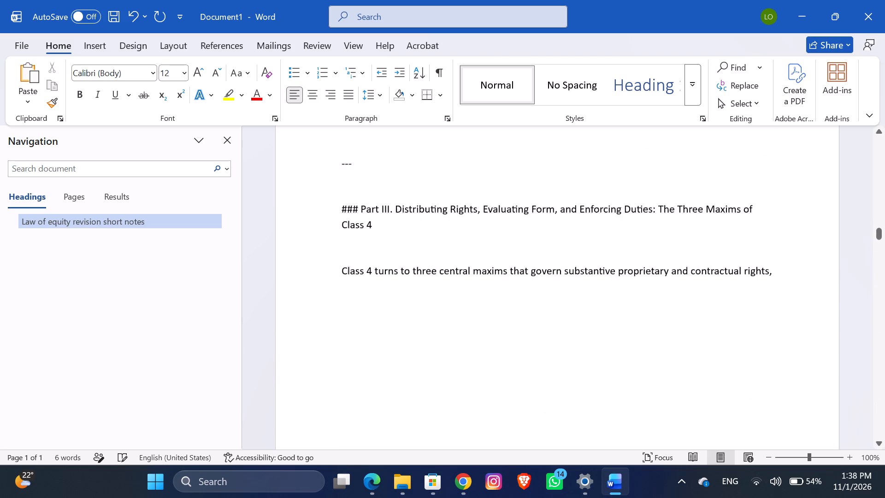
scroll(427, 232, up, 6)
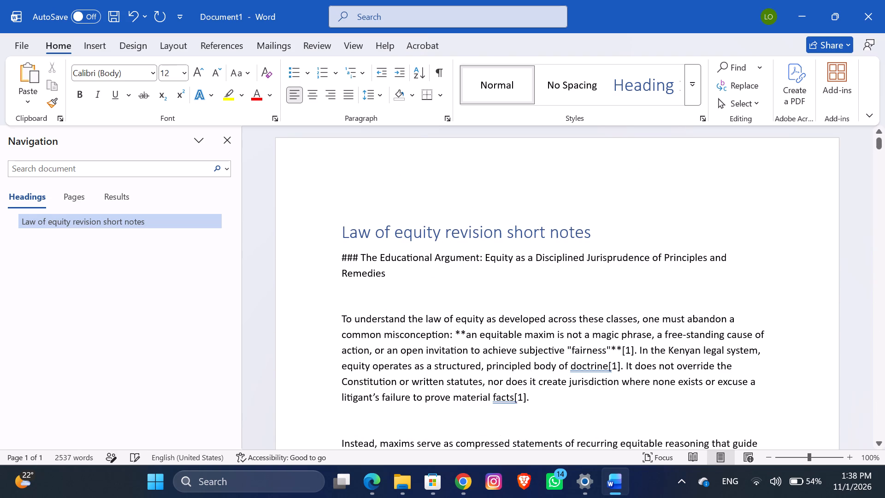
scroll(448, 288, down, 1)
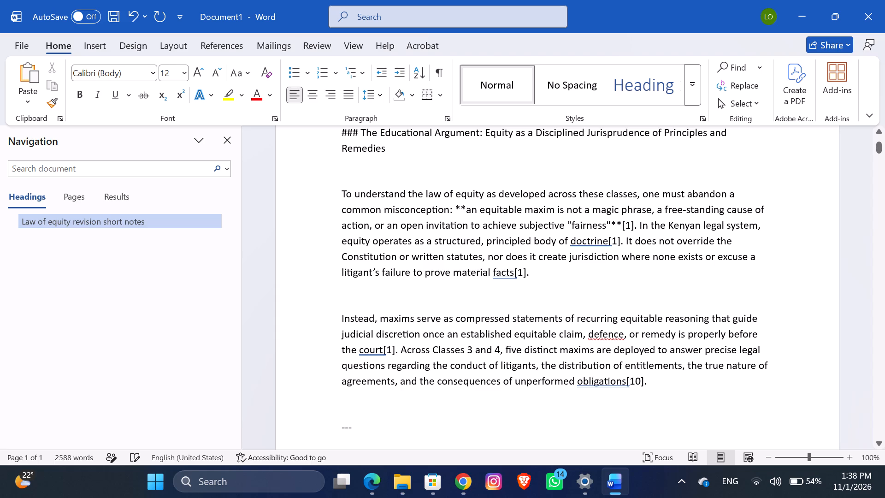
Remove the "###" marker from the line "The Educational Argument: Equity as a Disciplined Jurisprudence of Principles and Remedies" and make the line bold.
scroll(389, 209, up, 2)
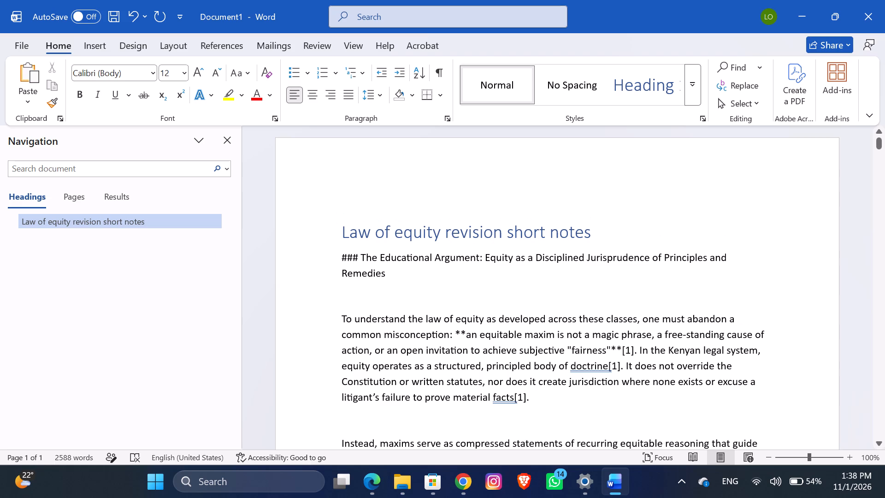
click(359, 256)
drag(359, 256, 300, 260)
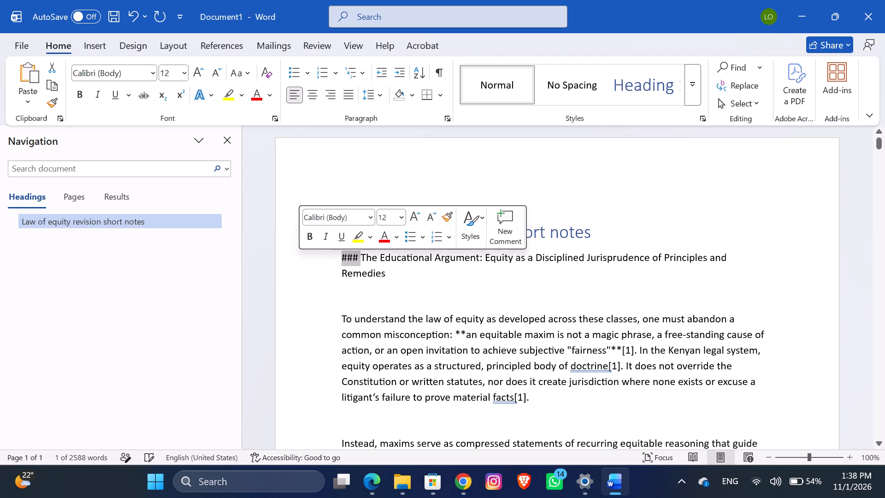
key(BackSpace)
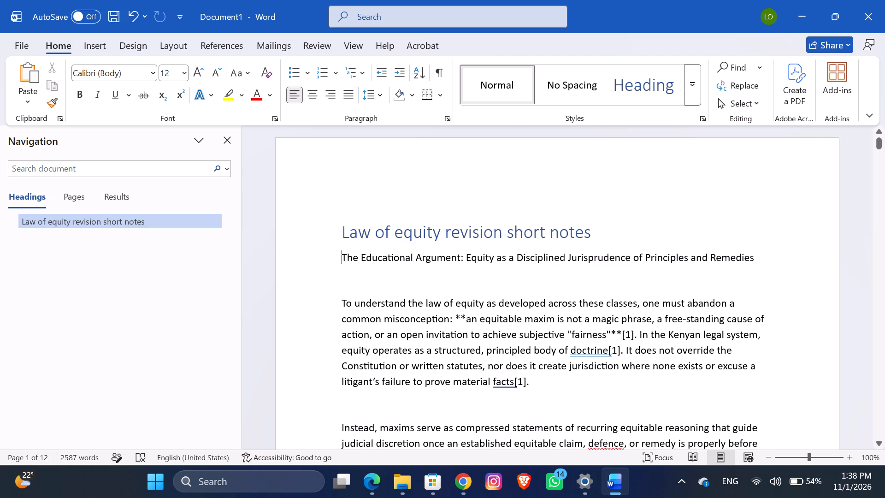
click(337, 256)
drag(754, 258, 364, 264)
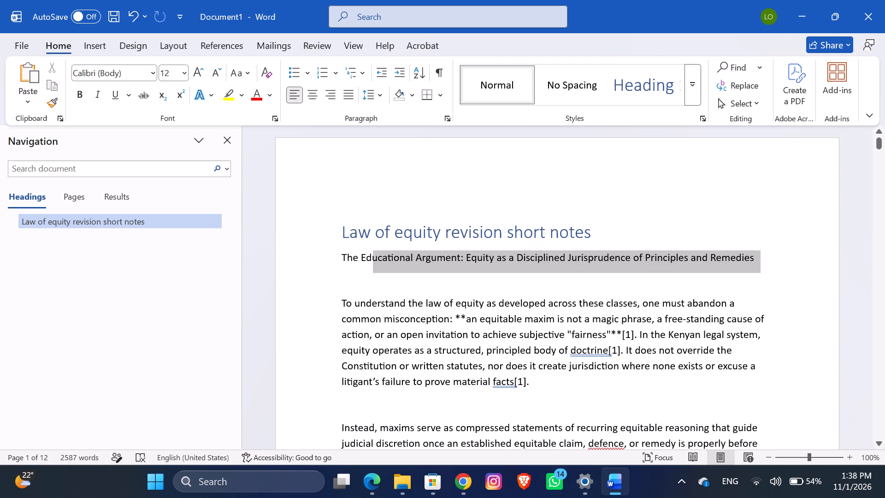
drag(364, 264, 331, 260)
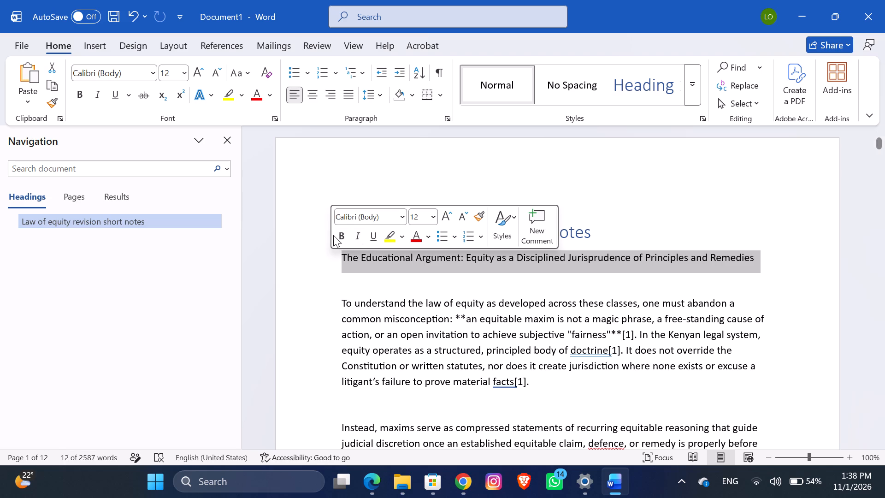
click(336, 235)
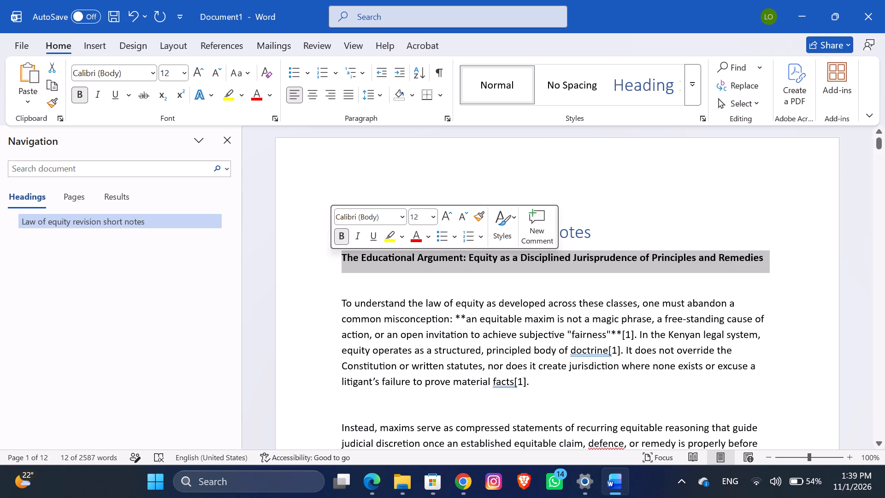
Delete the empty line between the bold subheading and the paragraph beginning "To understand the law of equity".
click(339, 304)
key(BackSpace)
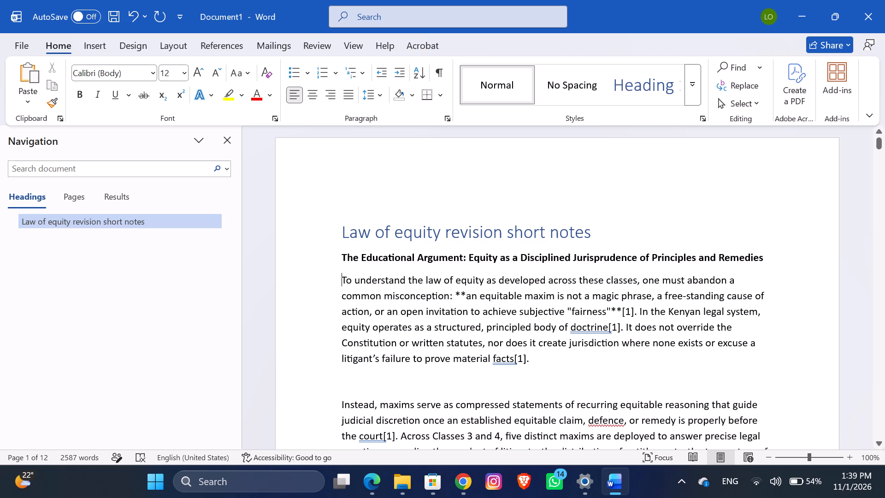
Highlight in yellow the passage from "**an equitable maxim is not a magic phrase" through "subjective "fairness"**" in the first paragraph.
drag(461, 298, 708, 298)
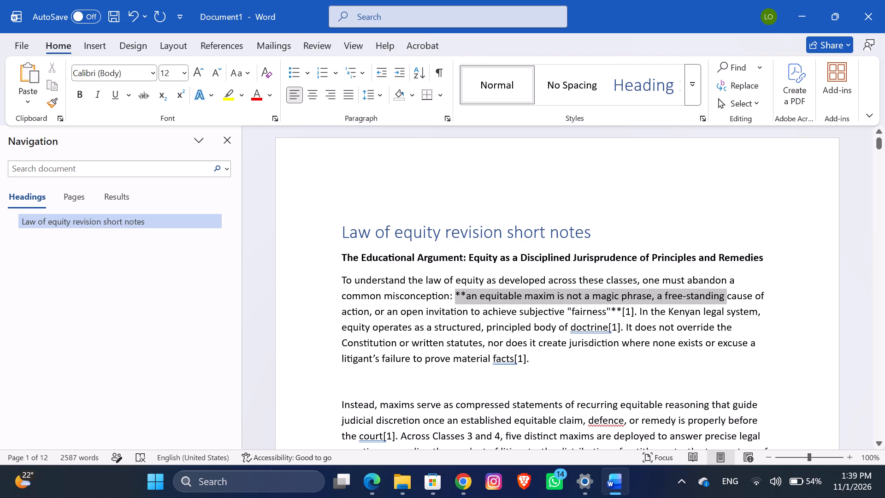
drag(708, 298, 623, 314)
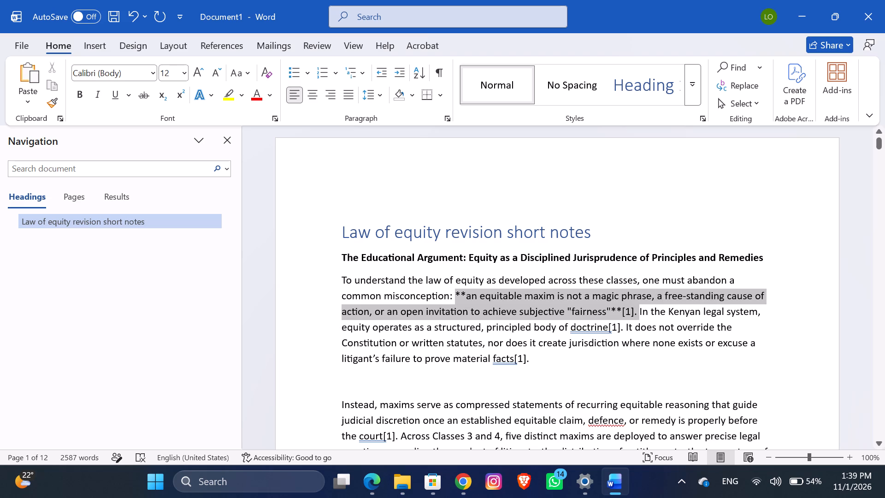
drag(623, 314, 606, 314)
drag(606, 314, 625, 310)
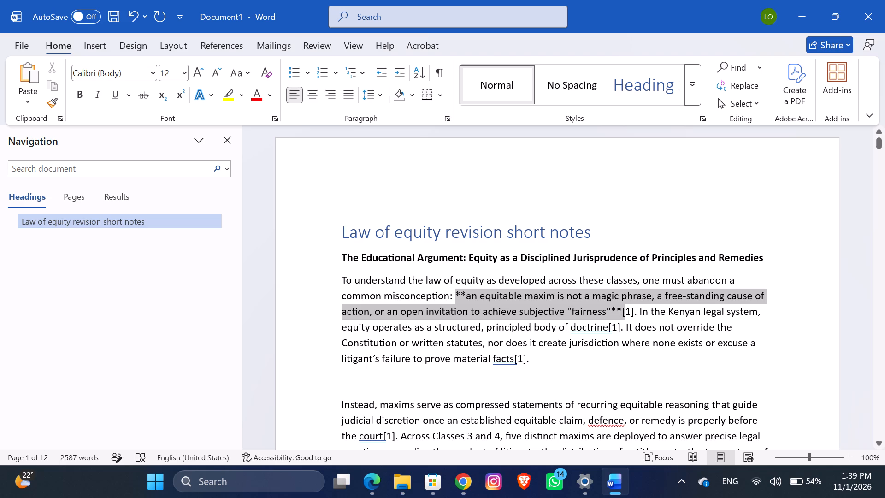
drag(625, 310, 625, 310)
click(677, 285)
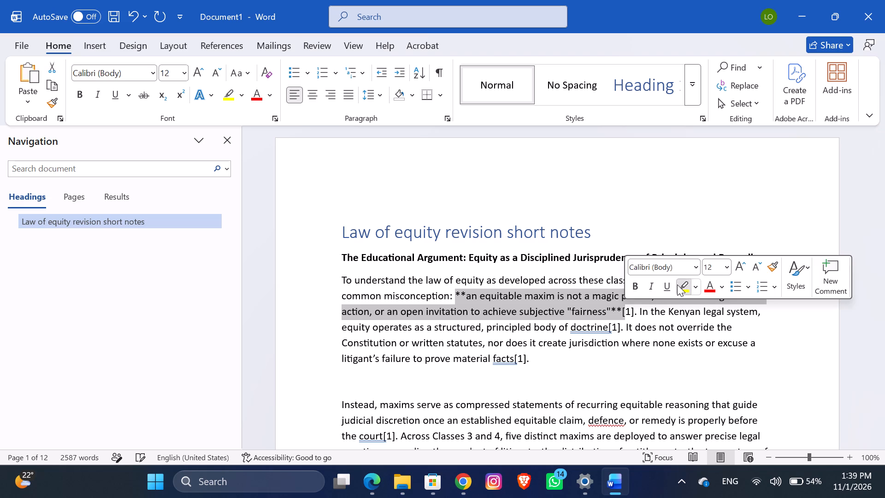
click(810, 325)
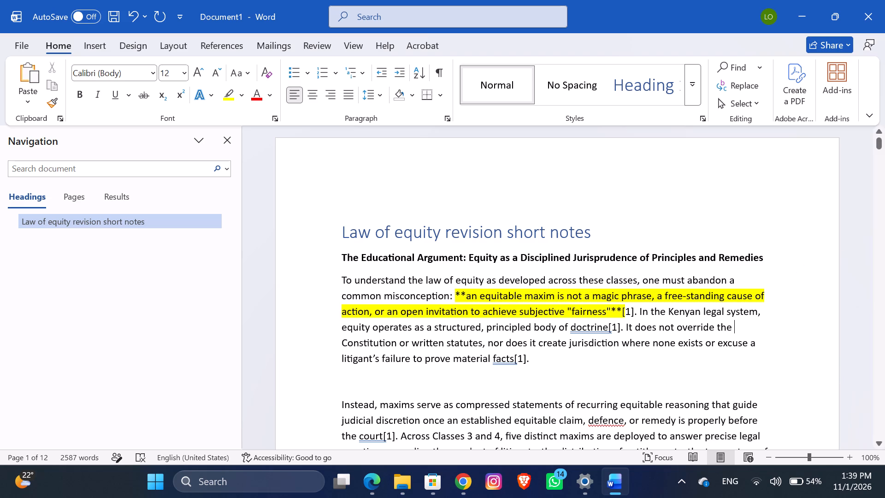
Highlight "It does not override the Constitution or written statutes" in the first paragraph in bright green.
scroll(687, 355, down, 1)
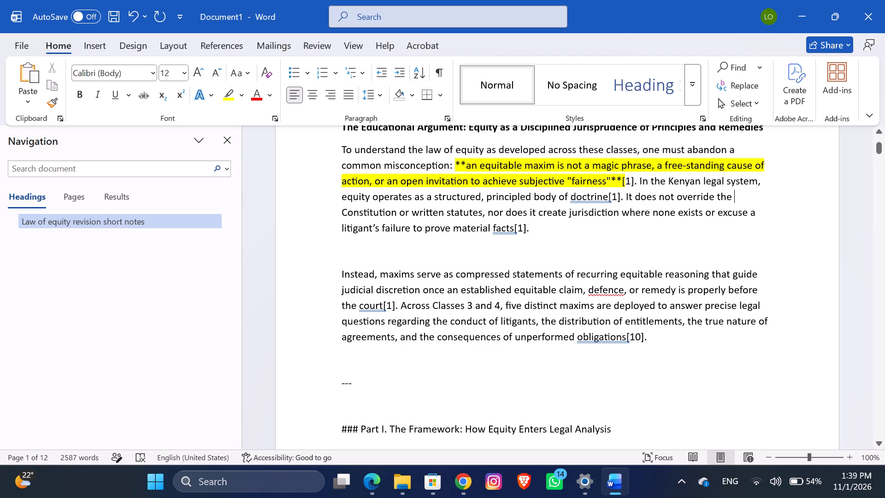
drag(625, 195, 724, 199)
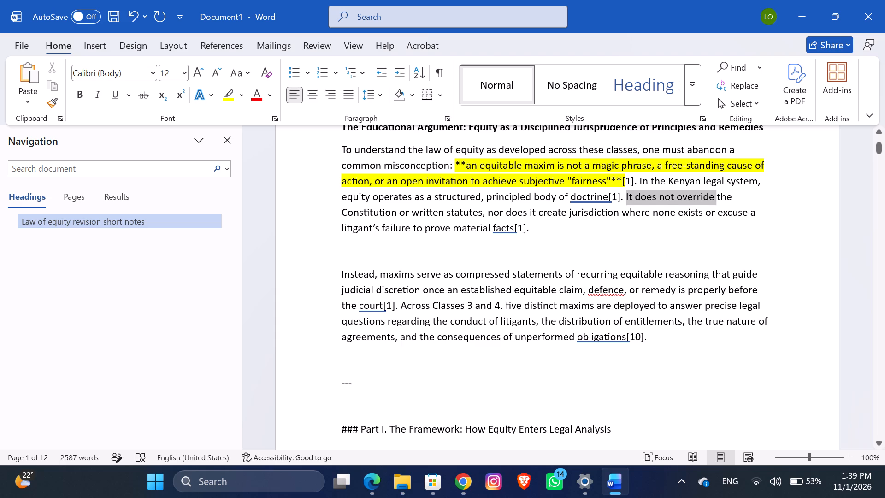
drag(724, 199, 484, 215)
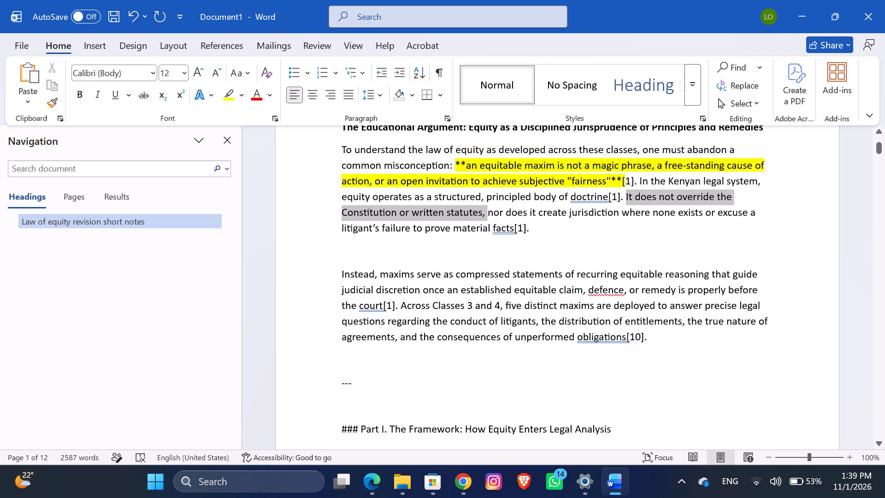
drag(484, 215, 481, 215)
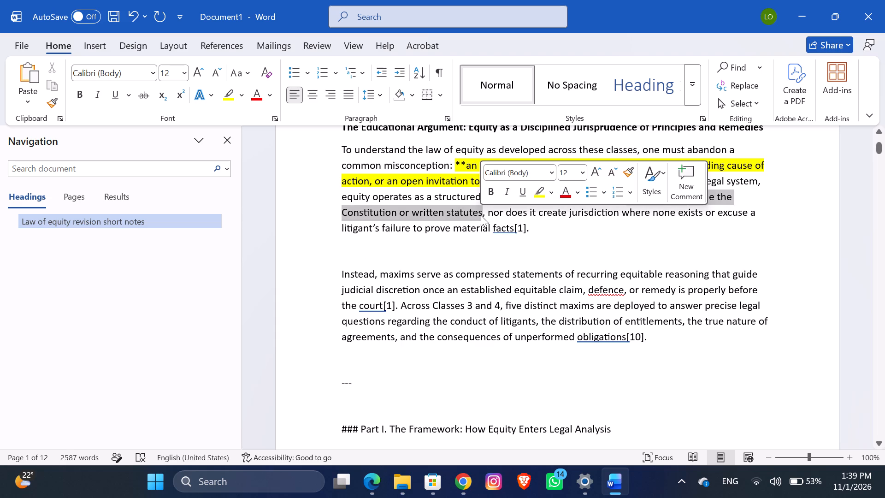
click(552, 189)
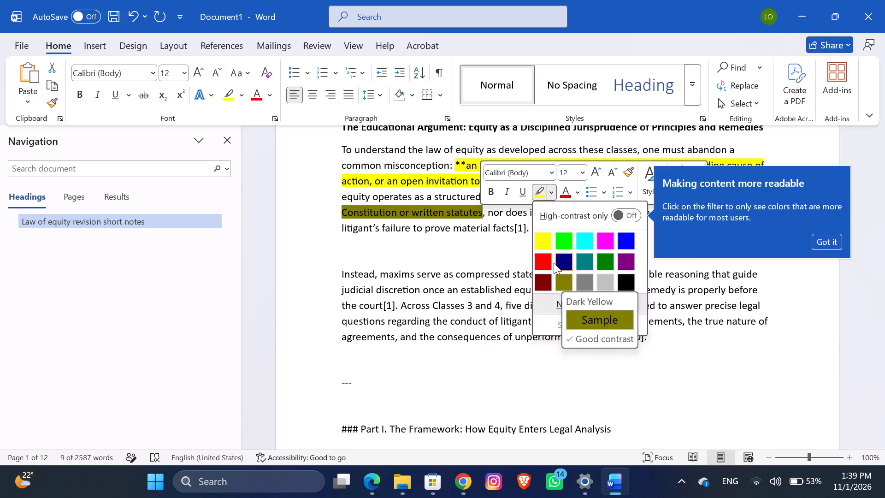
click(561, 243)
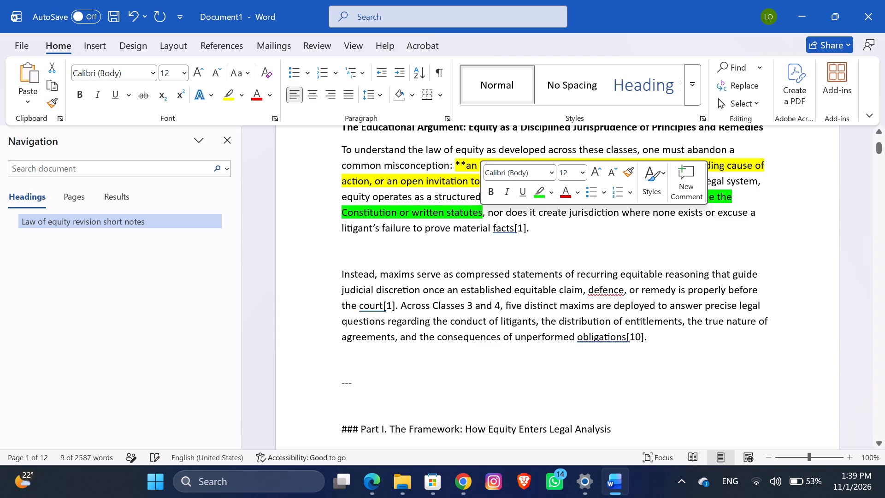
click(791, 260)
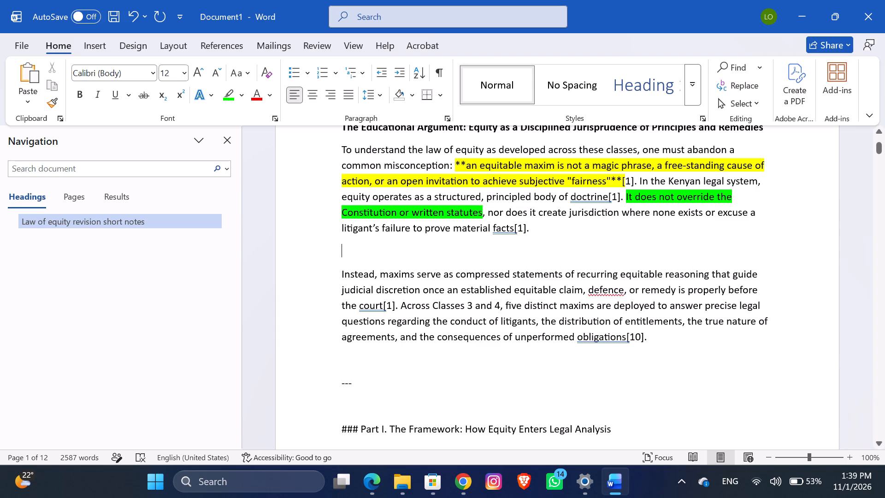
Delete the empty line above the paragraph beginning "Instead, maxims serve as compressed statements".
scroll(581, 241, down, 1)
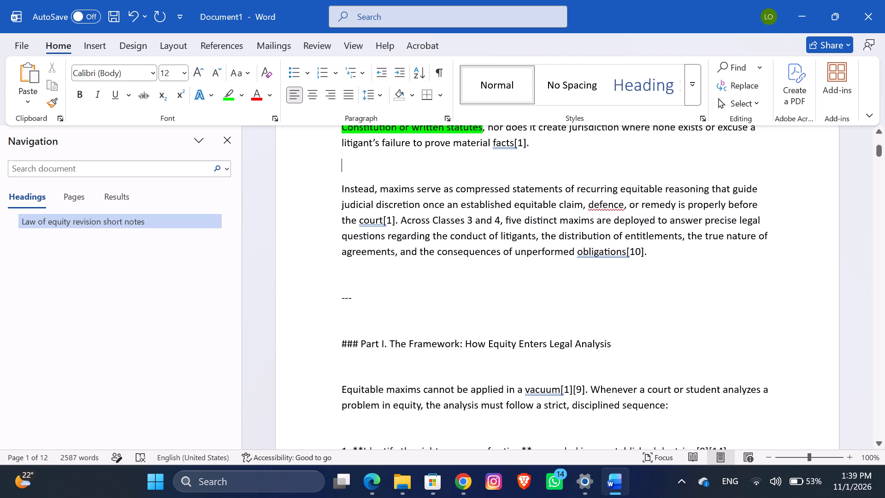
click(339, 189)
key(BackSpace)
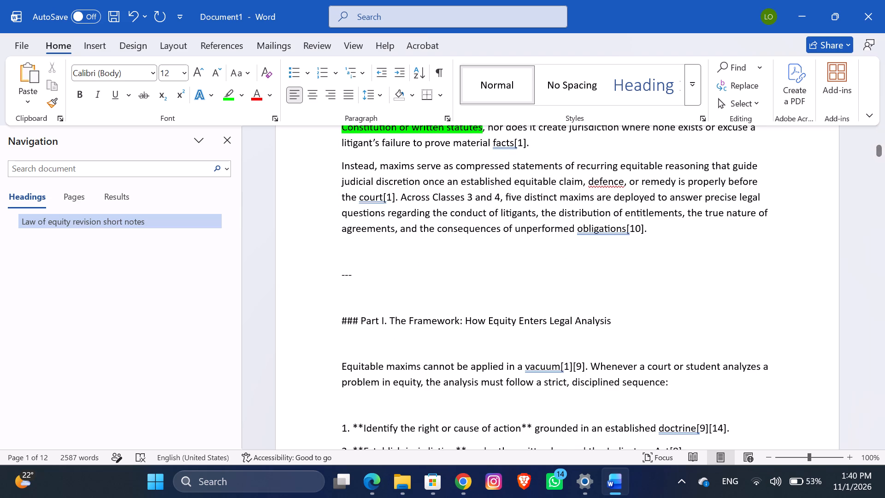
Review the formatted opening of the notes from the title down to the start of Part I.
scroll(530, 213, up, 1)
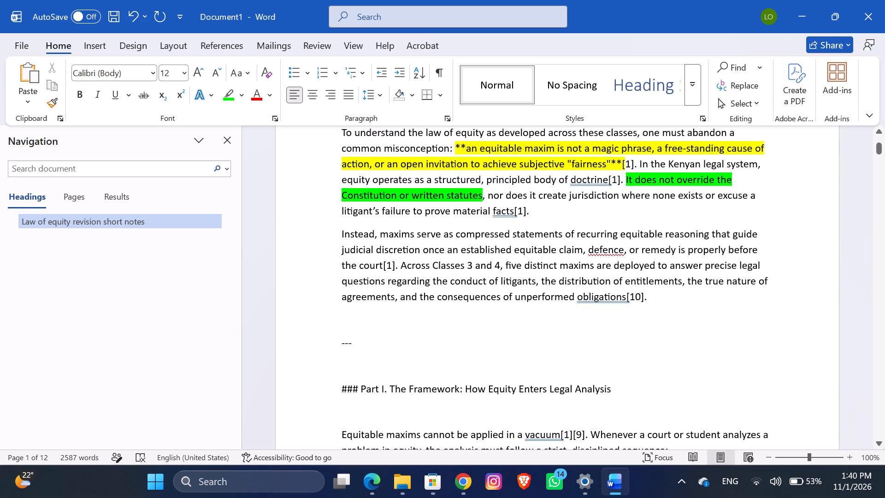
scroll(522, 219, up, 1)
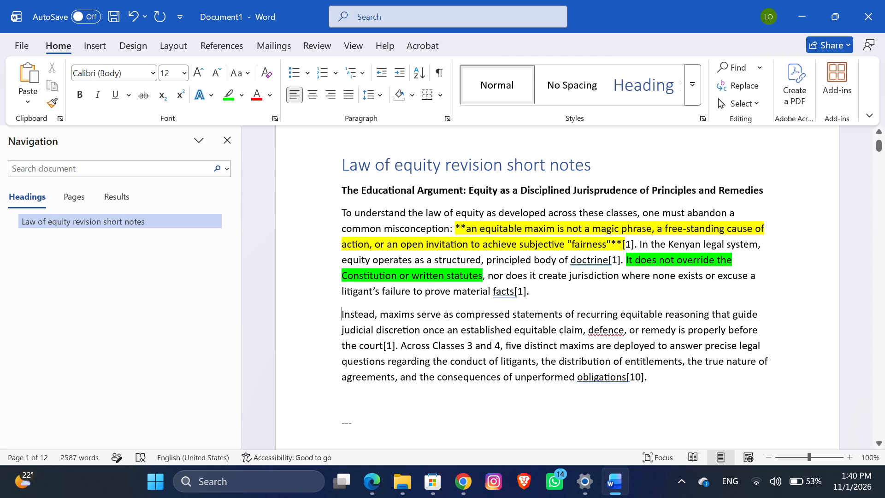
scroll(569, 232, down, 1)
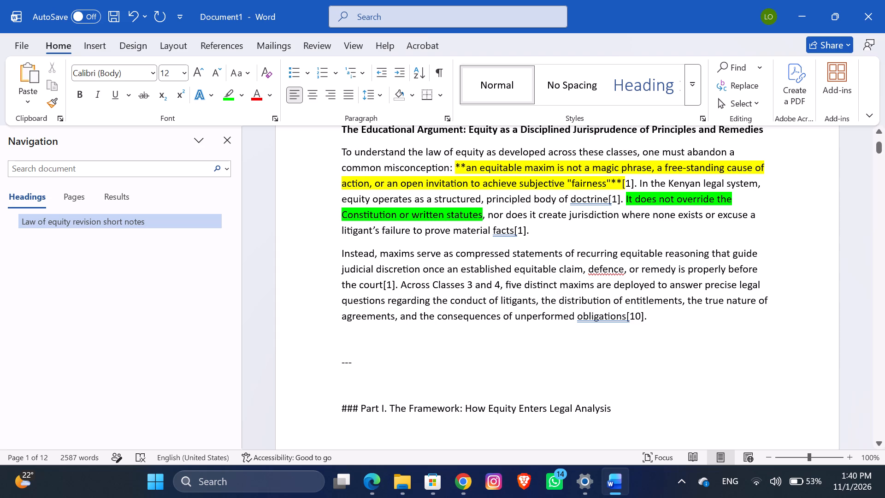
scroll(654, 219, down, 1)
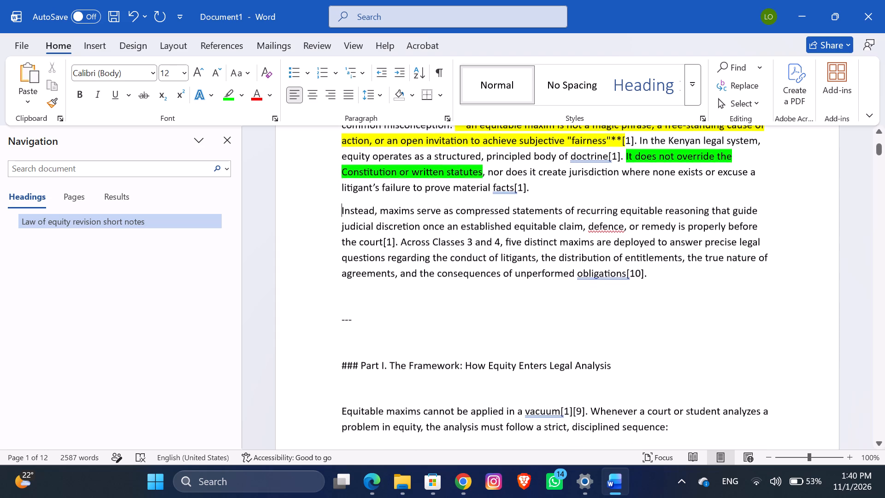
scroll(654, 219, down, 2)
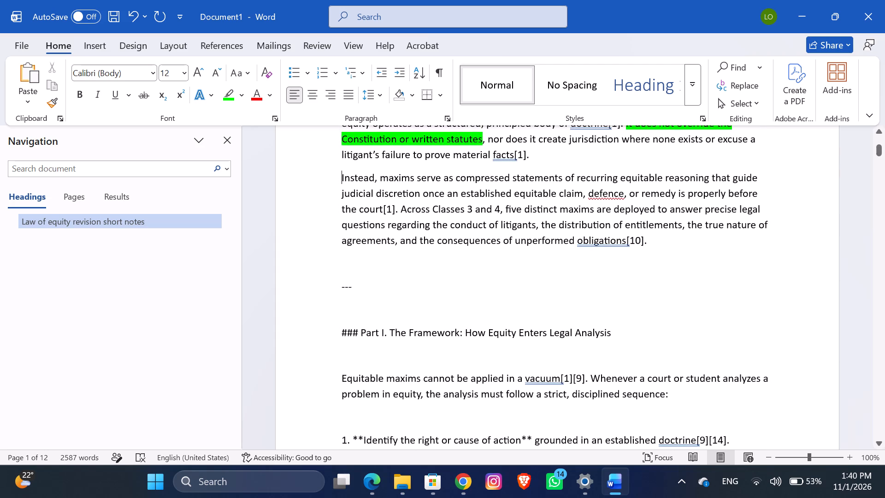
scroll(531, 194, down, 1)
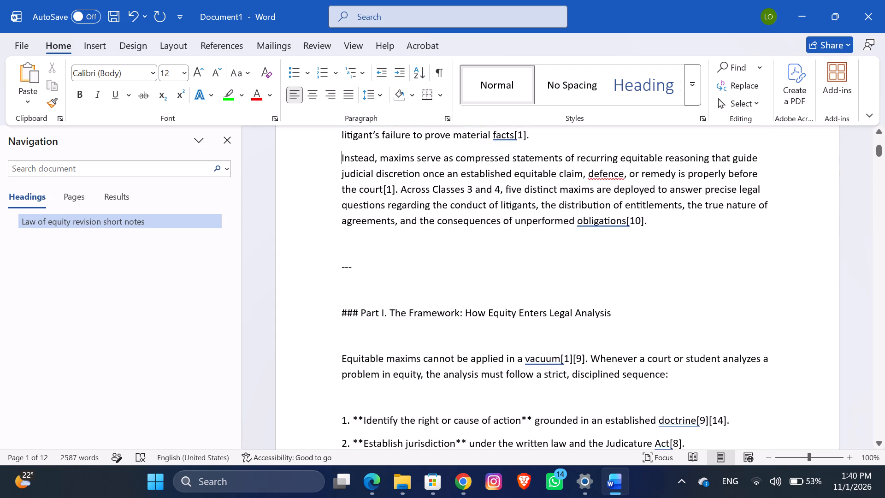
scroll(361, 161, down, 1)
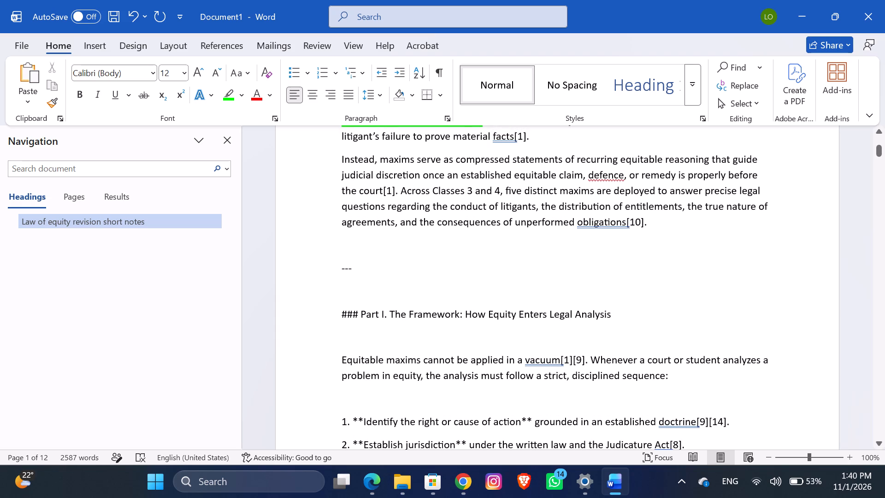
Highlight in bright green "maxims serve as compressed statements" through "properly before the court[1]." in the paragraph beginning "Instead".
drag(379, 161, 499, 158)
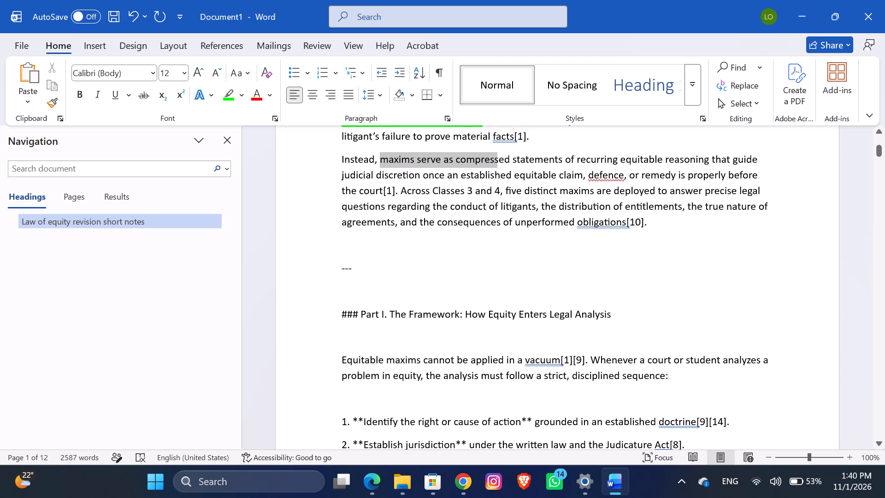
drag(499, 158, 719, 162)
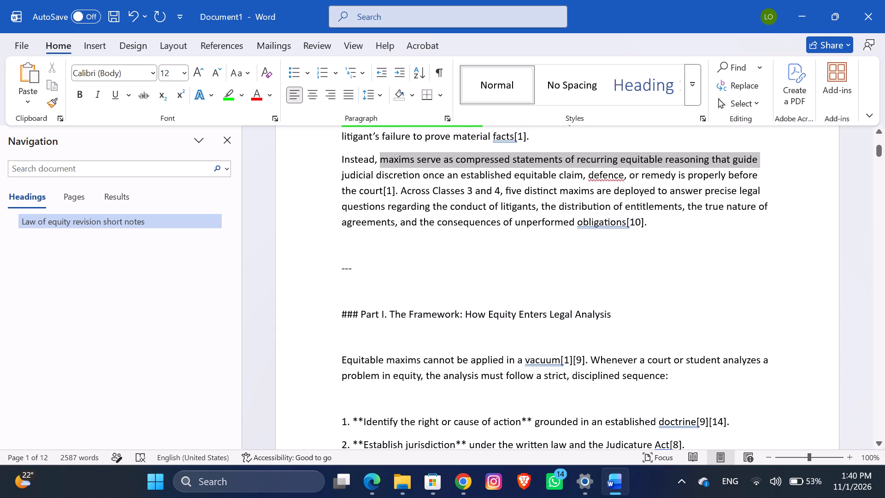
drag(719, 162, 563, 179)
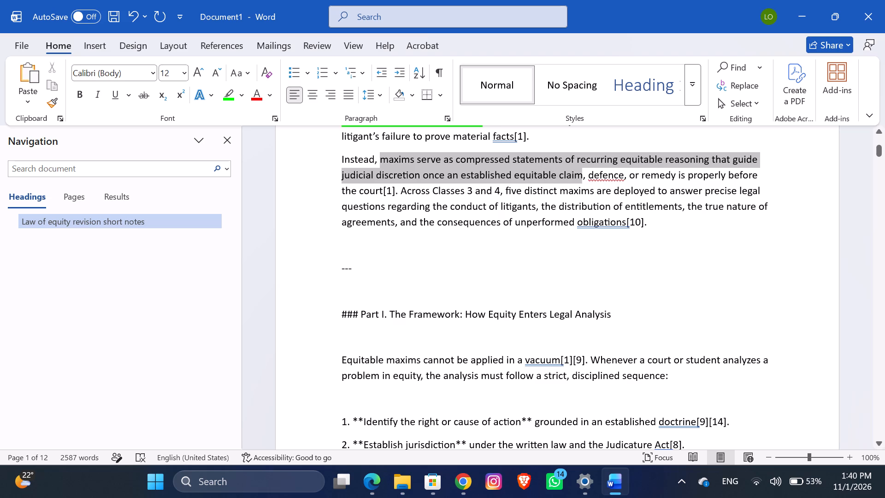
drag(563, 179, 724, 182)
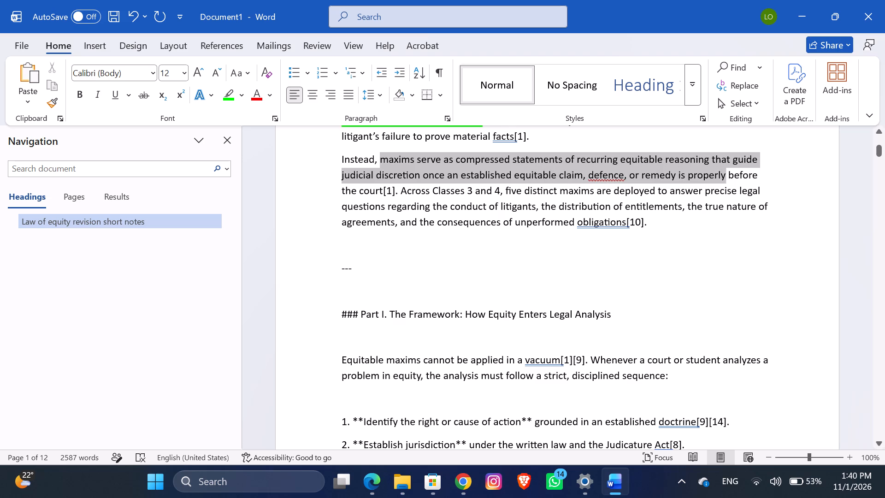
drag(724, 182, 387, 194)
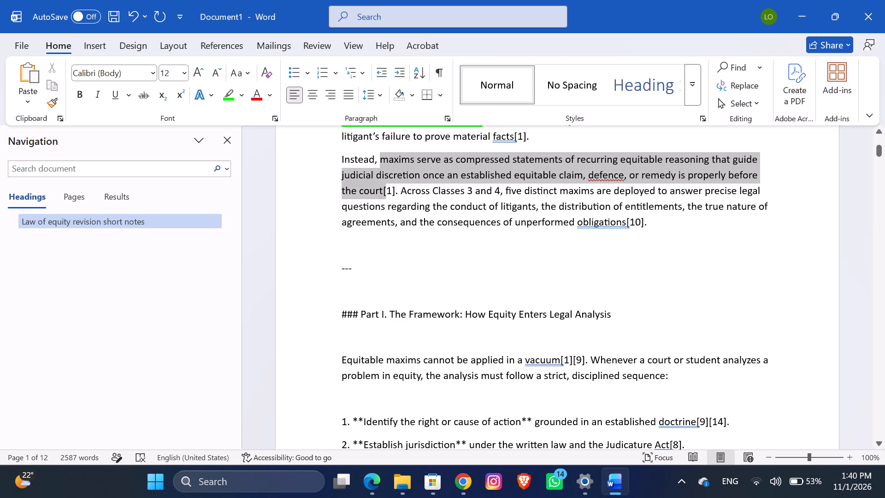
drag(387, 194, 395, 188)
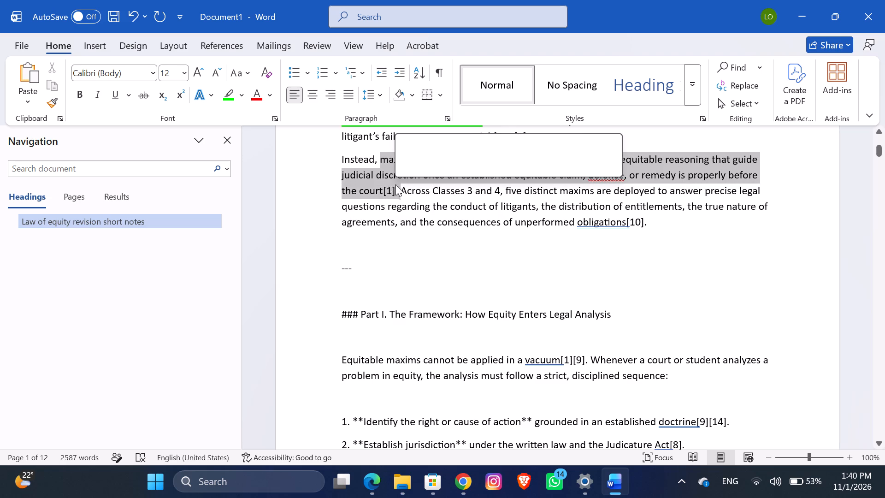
click(457, 164)
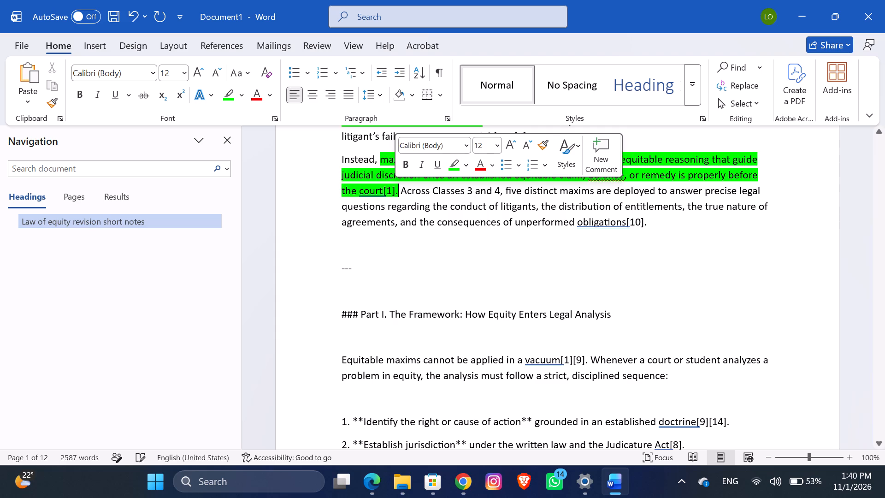
click(846, 265)
scroll(582, 266, up, 4)
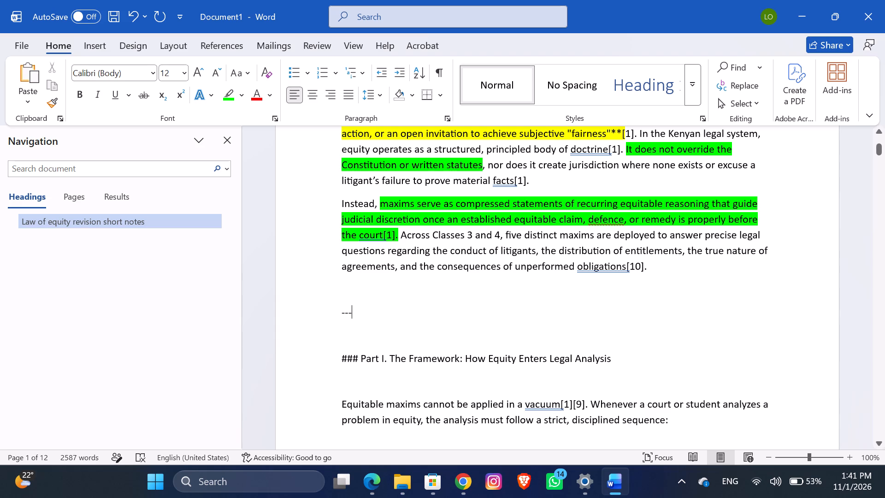
Delete the "---" separator between the paragraph beginning "Instead" and the Part I heading.
scroll(557, 307, down, 1)
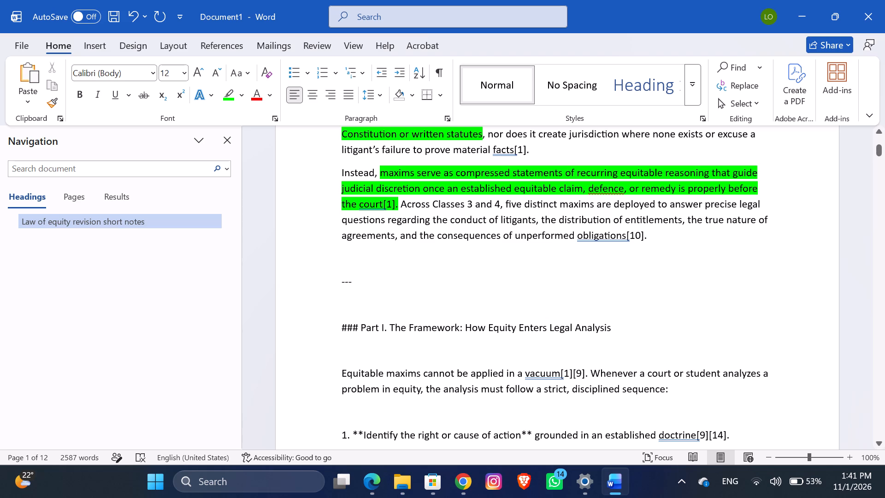
scroll(441, 277, down, 1)
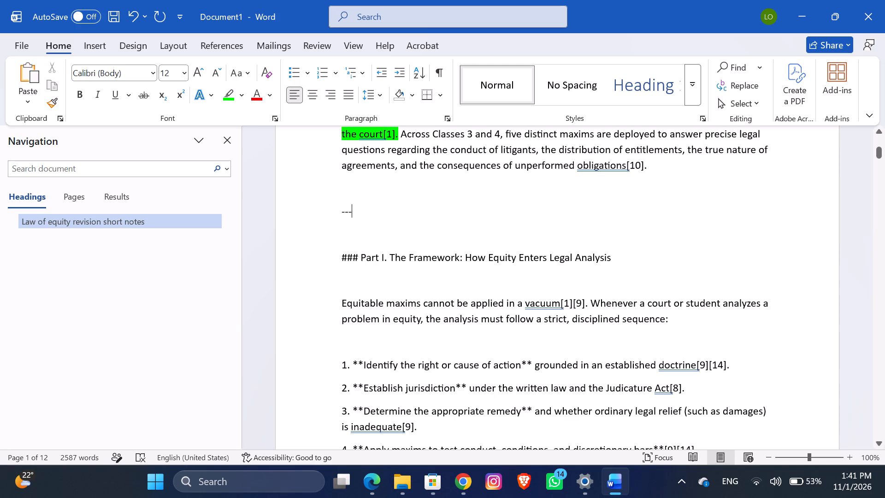
key(BackSpace)
key(BackSpace)
key(BackSpace)
Remove the "###" marker from the Part I heading and delete the empty lines above it.
drag(360, 256, 313, 259)
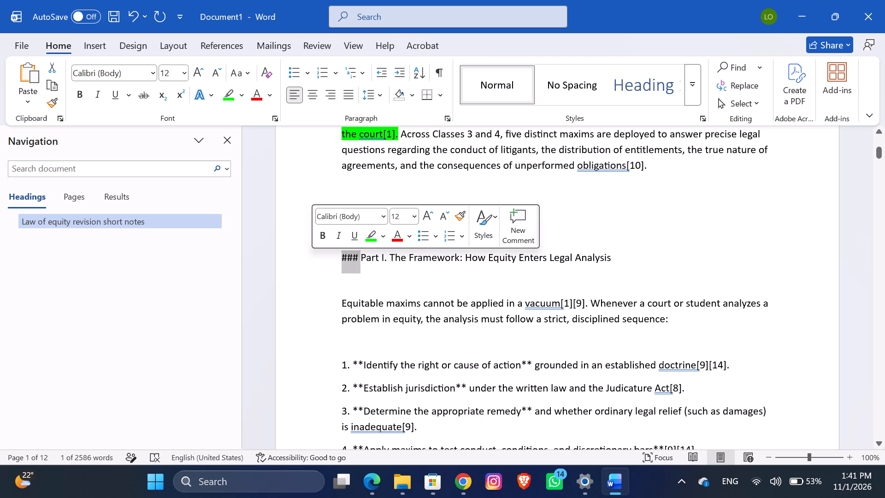
key(BackSpace)
key(BackSpace)
key(BackSpace)
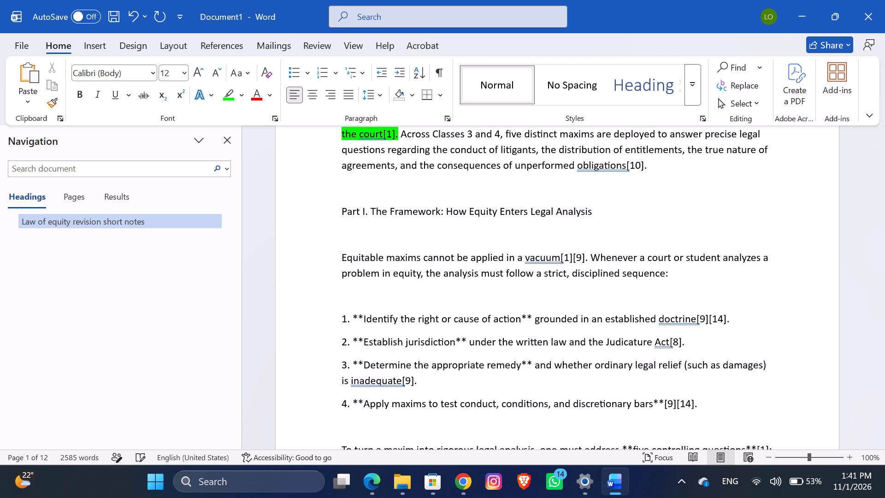
key(BackSpace)
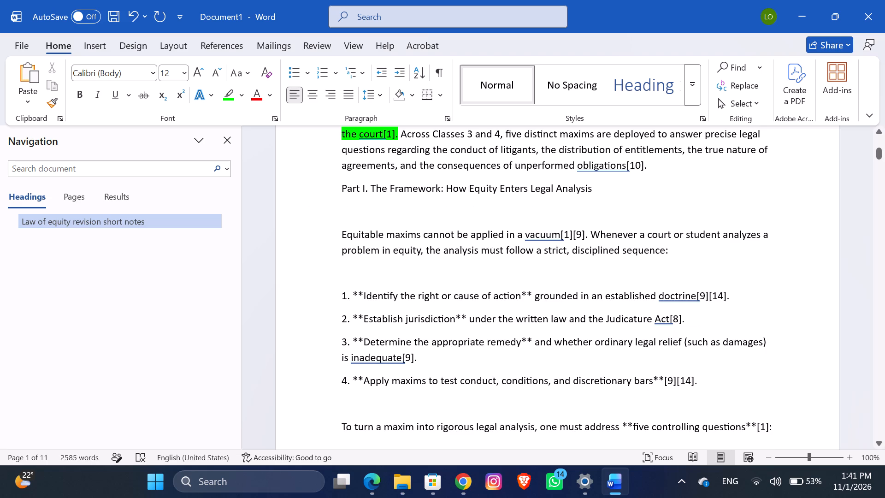
Make the heading "Part I. The Framework: How Equity Enters Legal Analysis" bold.
drag(590, 188, 347, 187)
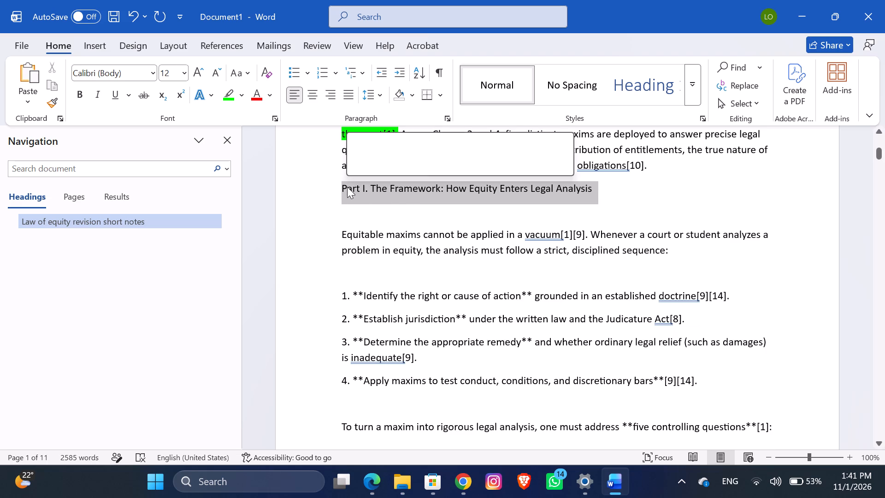
click(81, 91)
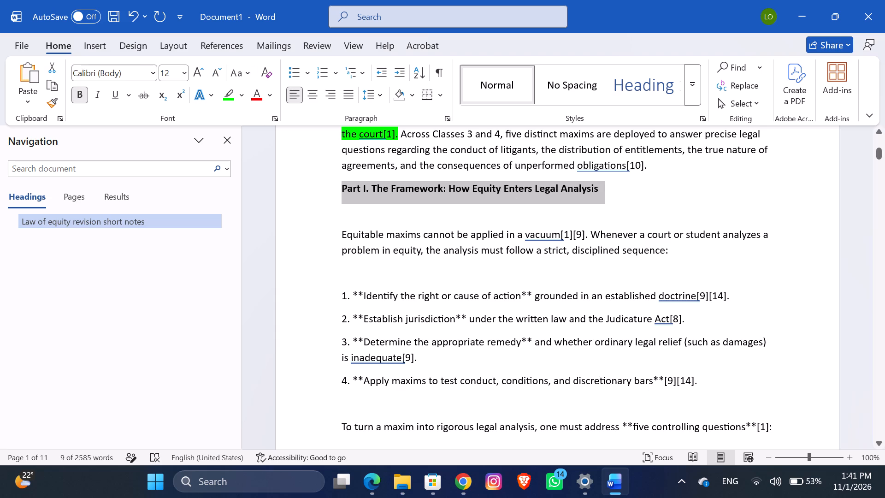
Delete the empty lines above and below the Part I paragraph beginning "Equitable maxims cannot be applied in a vacuum".
click(307, 231)
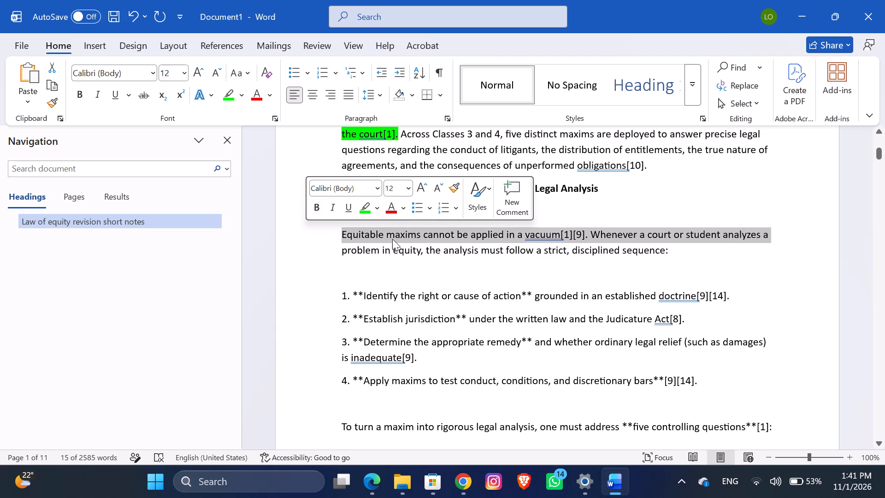
click(313, 267)
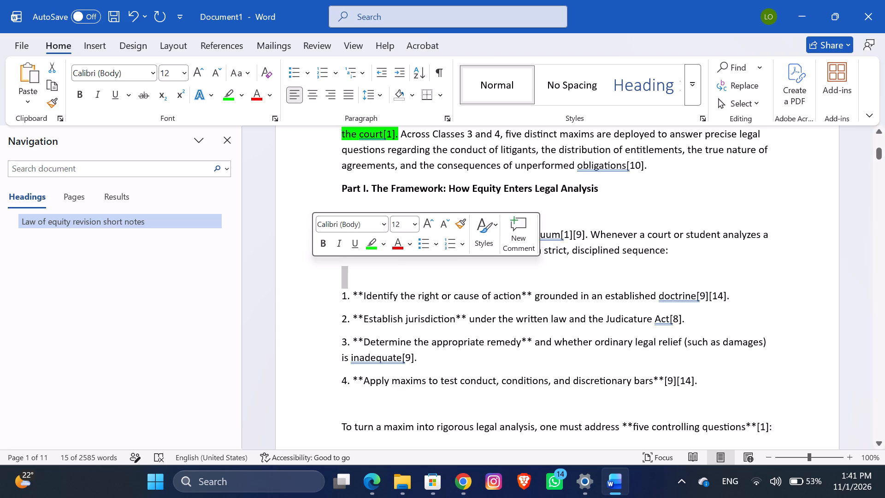
click(296, 185)
click(661, 205)
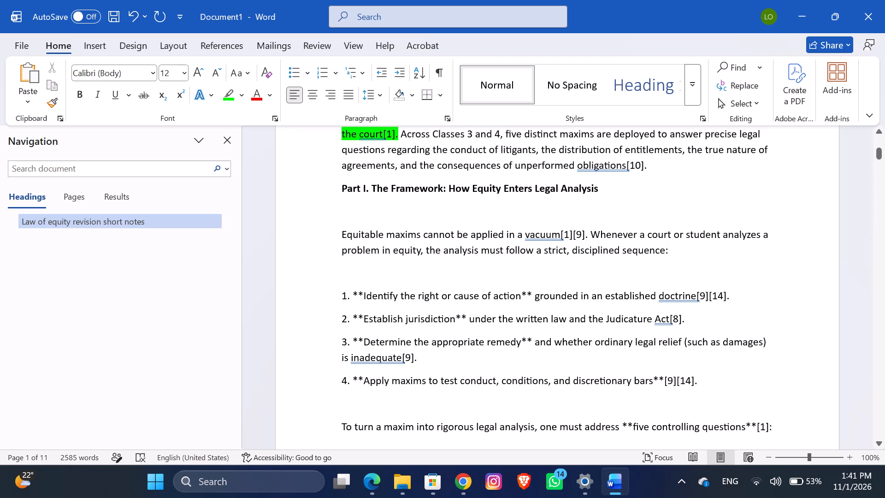
click(342, 234)
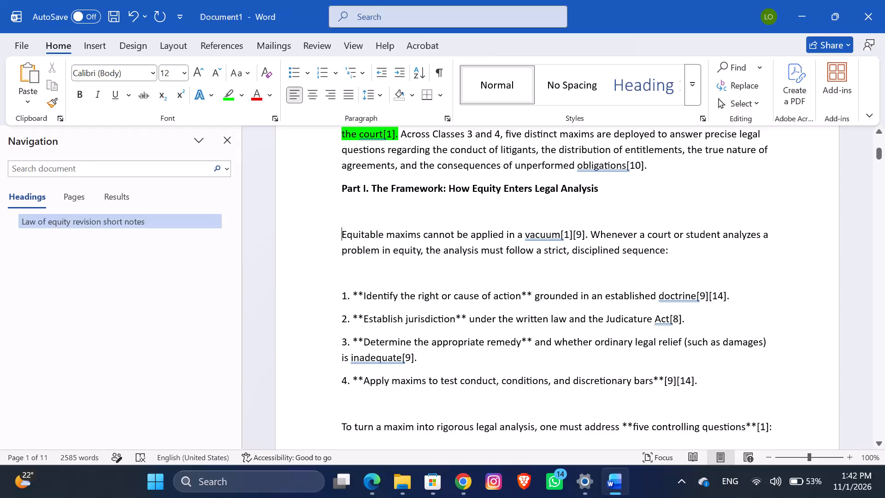
key(BackSpace)
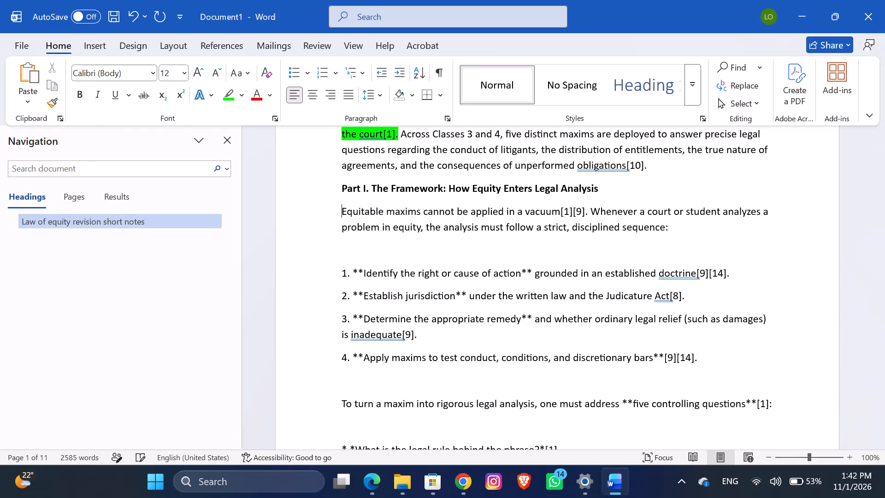
click(340, 271)
key(BackSpace)
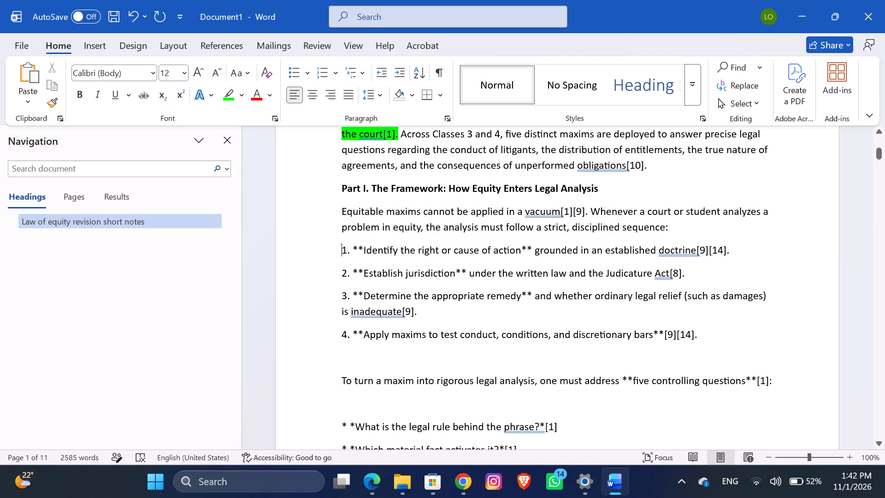
Review Part I, from its numbered analysis sequence to the list of controlling questions.
scroll(470, 347, down, 2)
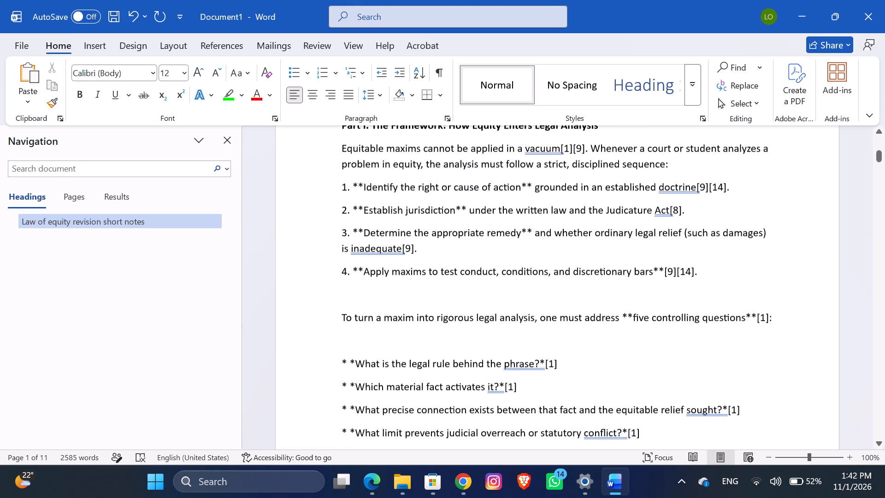
scroll(470, 347, down, 2)
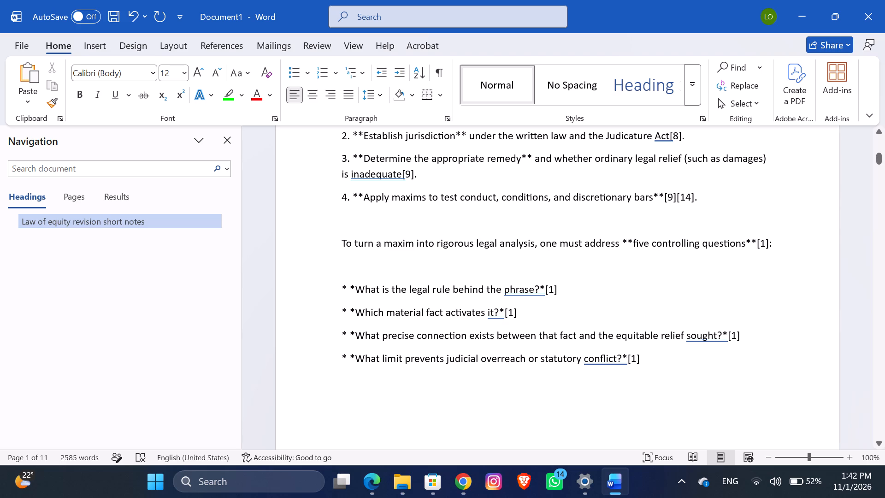
scroll(521, 258, up, 3)
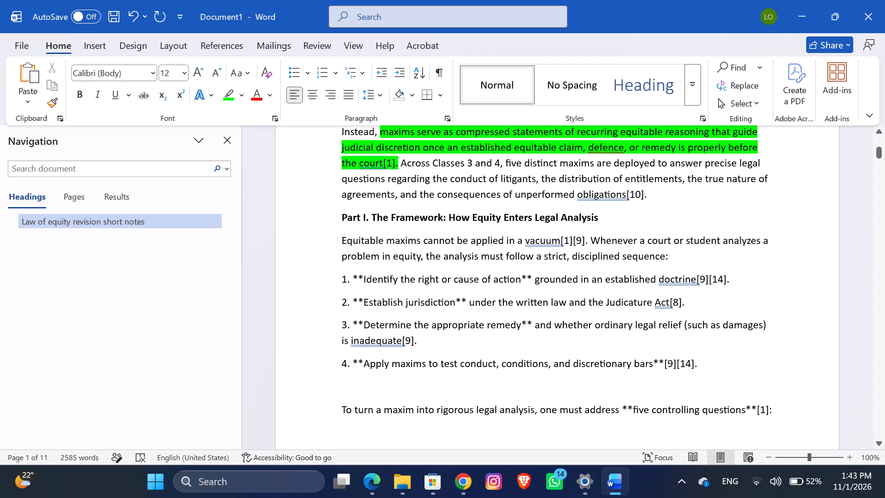
scroll(413, 303, down, 1)
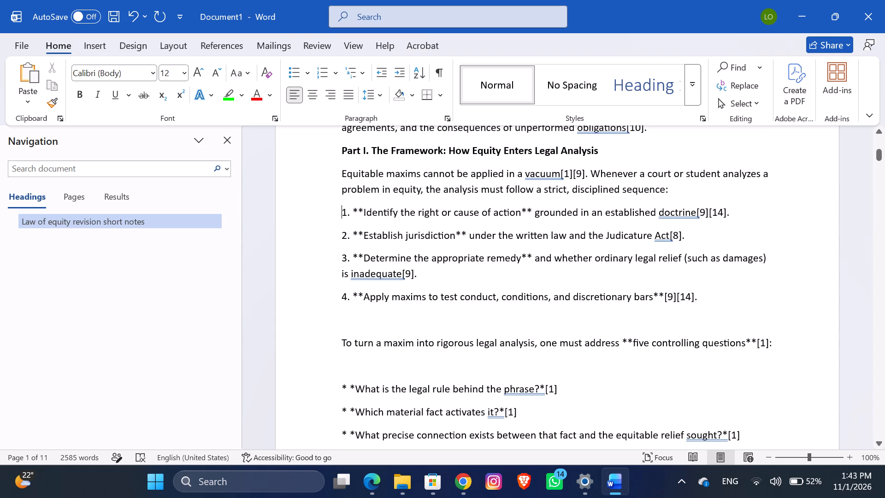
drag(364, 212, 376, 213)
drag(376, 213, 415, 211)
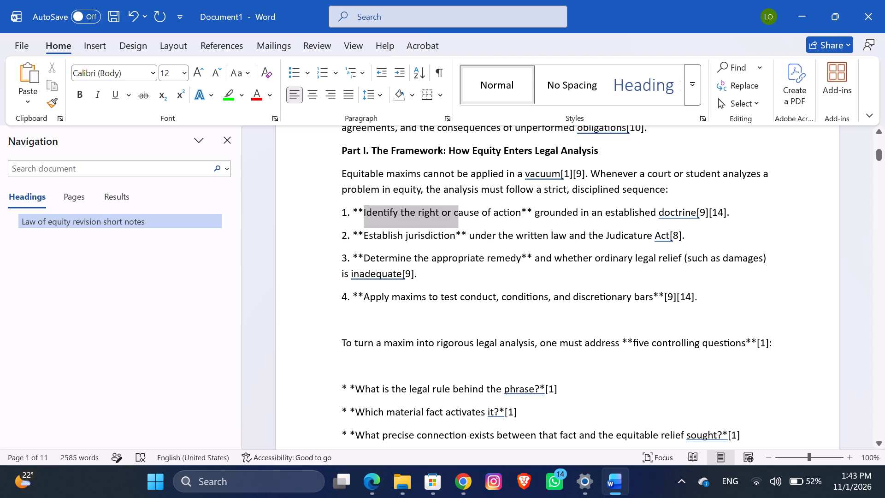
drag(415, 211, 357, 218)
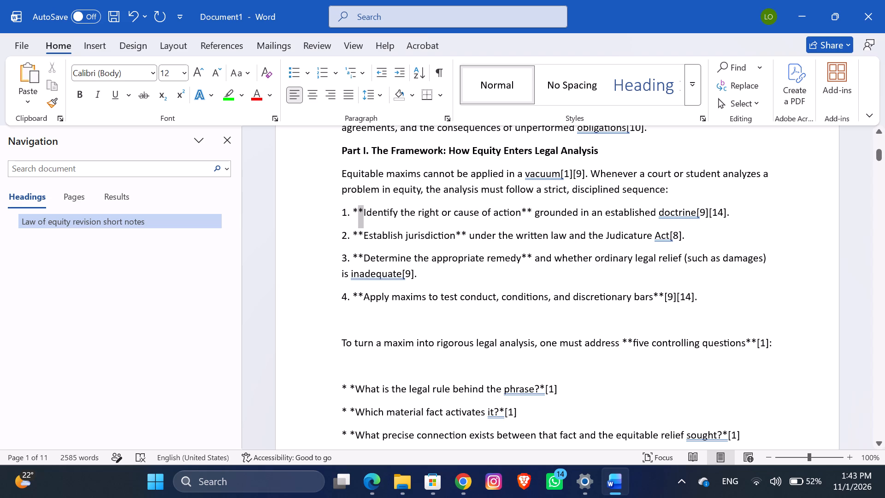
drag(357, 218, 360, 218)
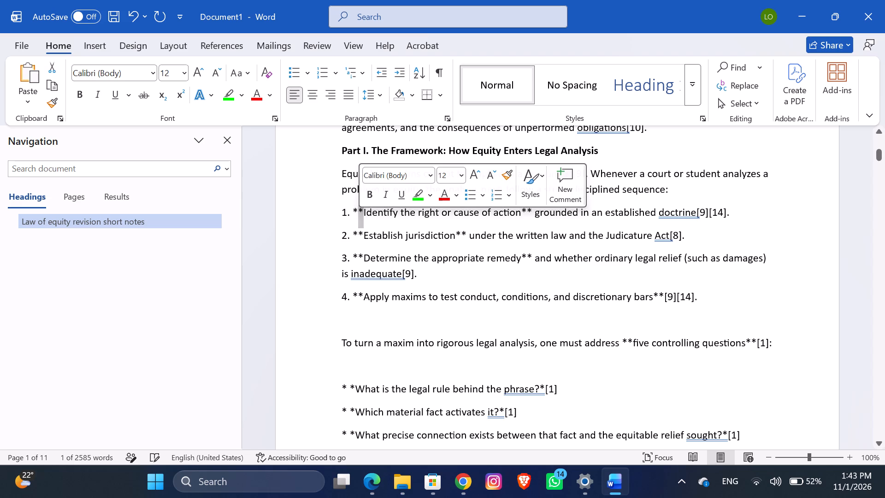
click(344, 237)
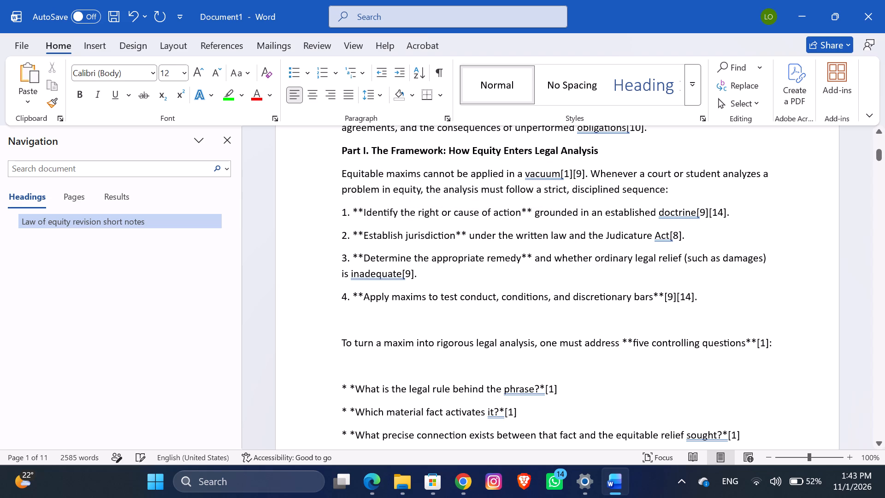
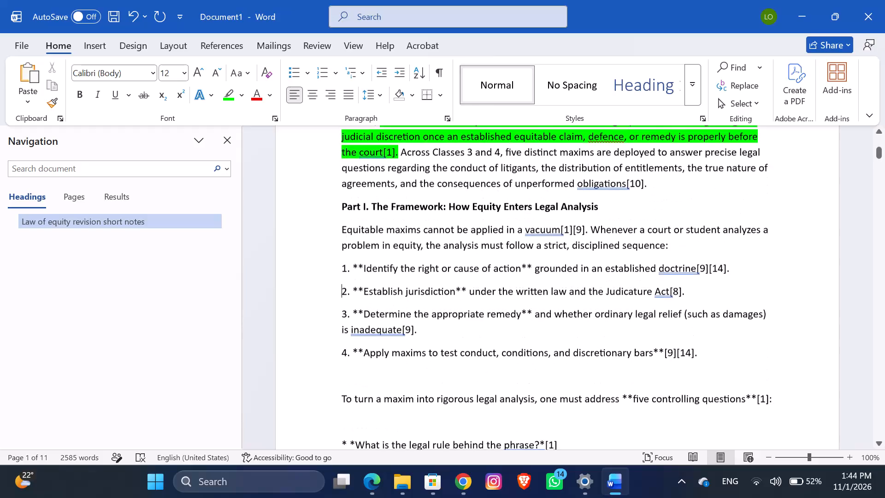
Review the opening paragraphs and Part I, from the four-point analysis sequence down to the list of controlling questions.
scroll(414, 198, up, 3)
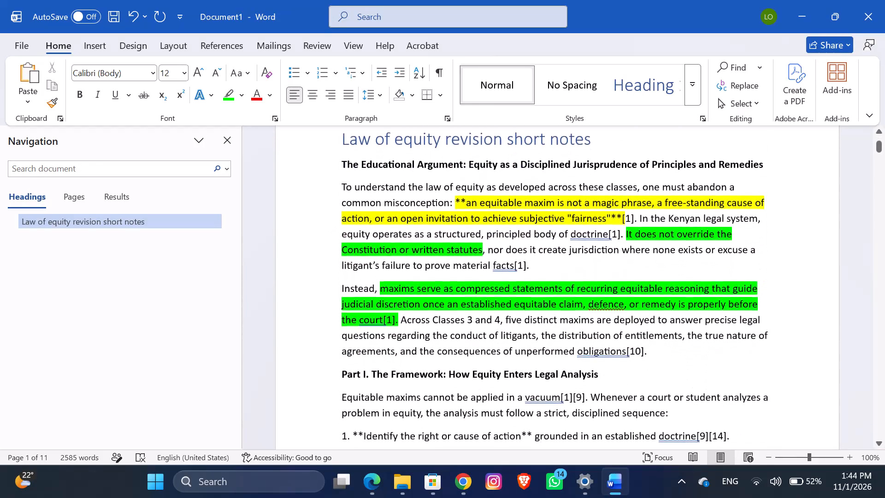
scroll(414, 198, down, 2)
scroll(414, 198, up, 1)
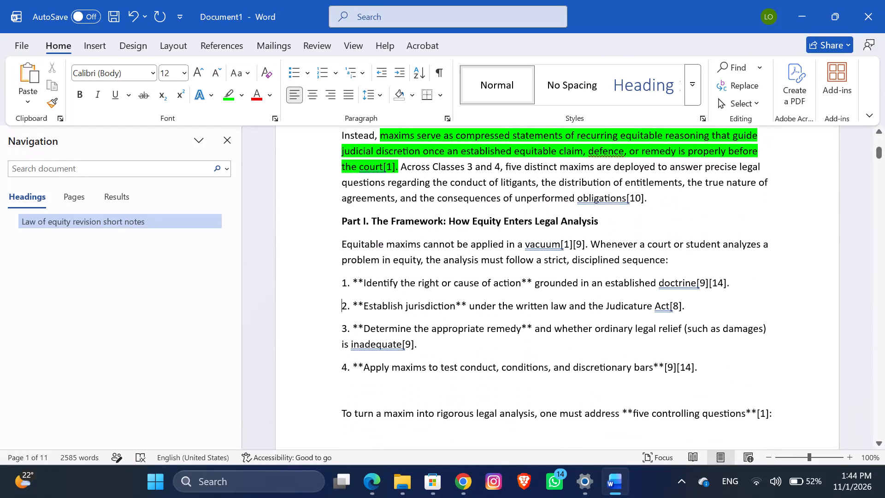
scroll(438, 162, up, 1)
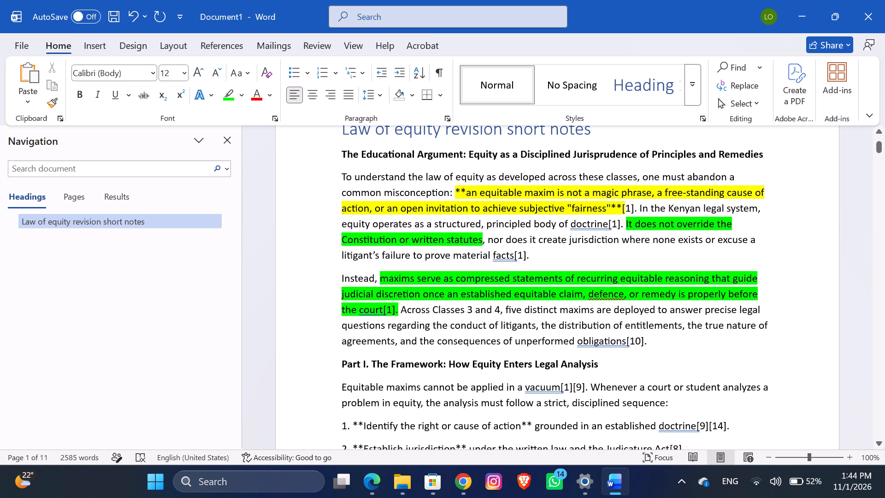
scroll(482, 343, down, 2)
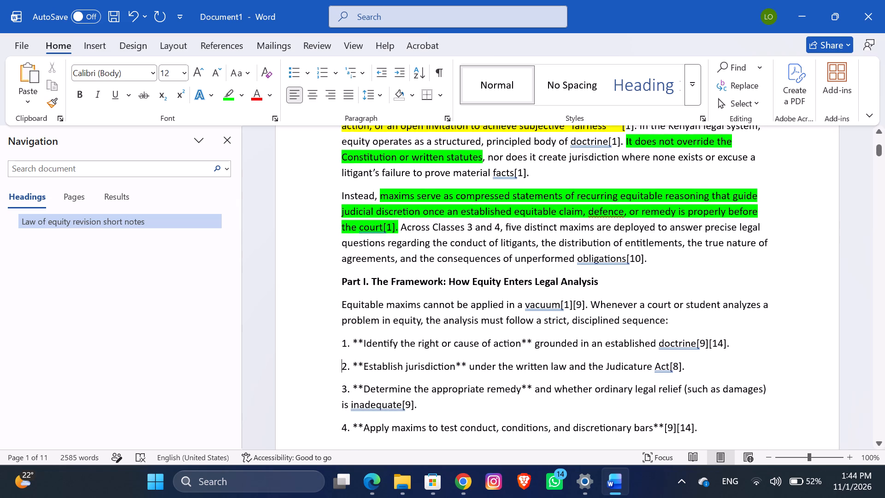
scroll(446, 367, down, 1)
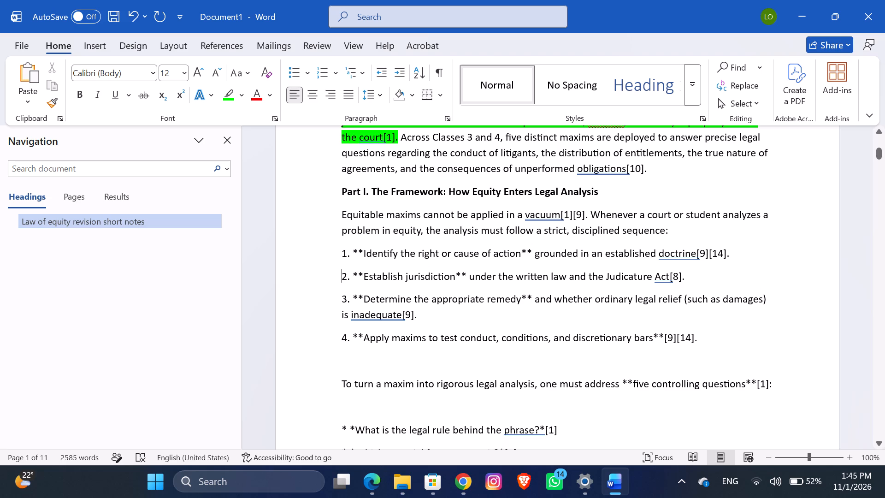
scroll(416, 339, down, 1)
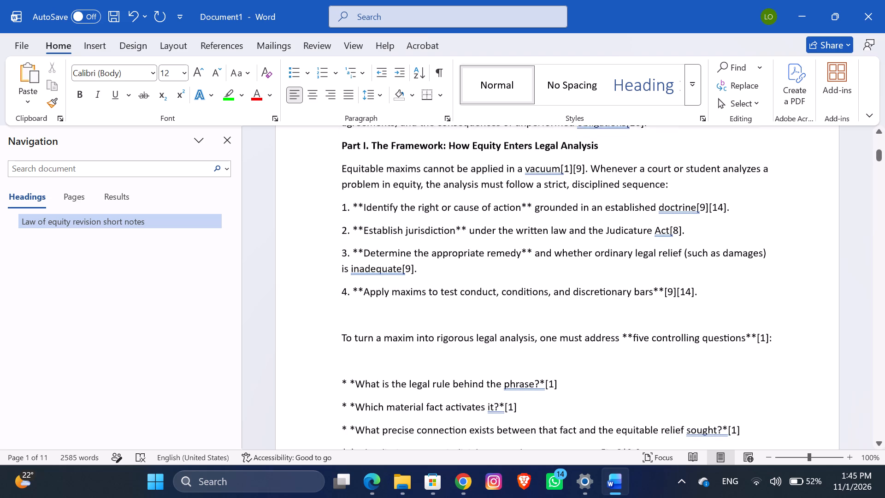
scroll(416, 339, down, 1)
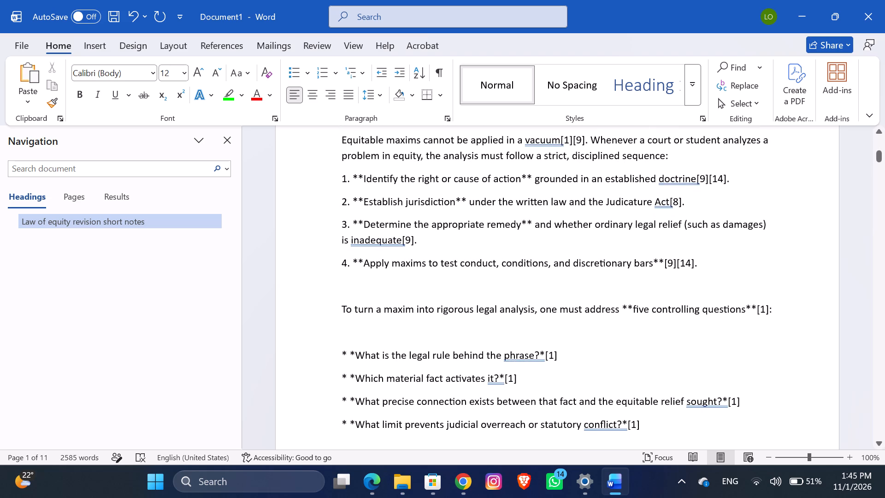
scroll(430, 357, down, 1)
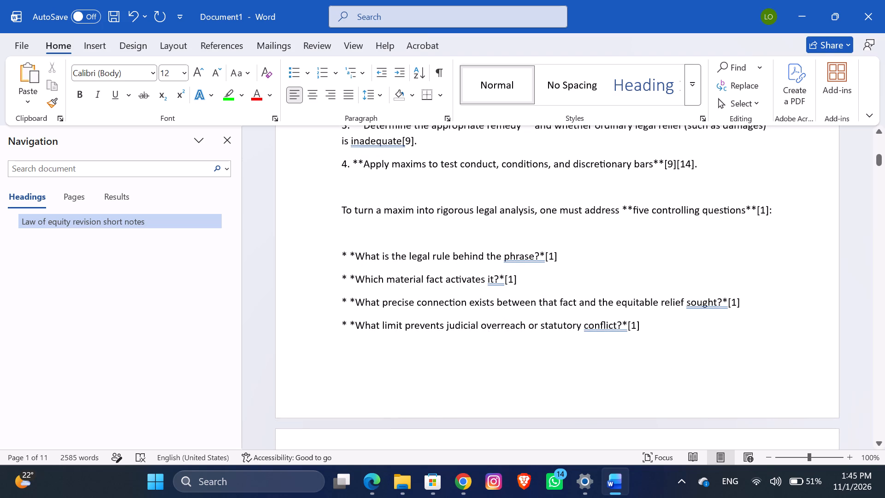
scroll(445, 302, down, 1)
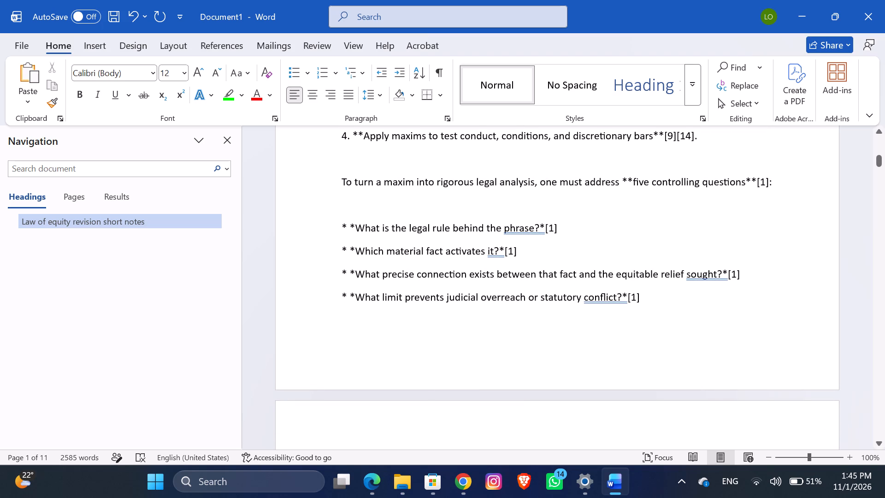
Highlight the first four controlling questions in bright green, from "What is the legal rule behind the phrase?" to "What limit prevents judicial overreach or statutory conflict".
drag(354, 225, 535, 226)
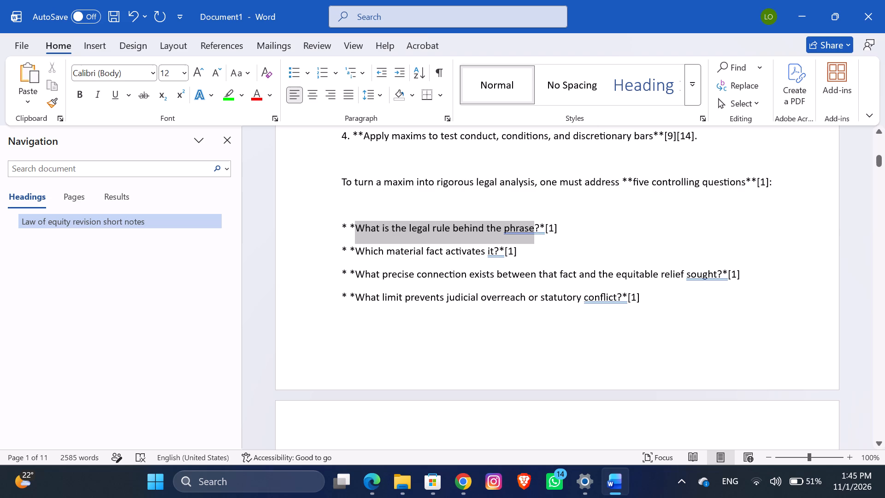
drag(535, 226, 537, 226)
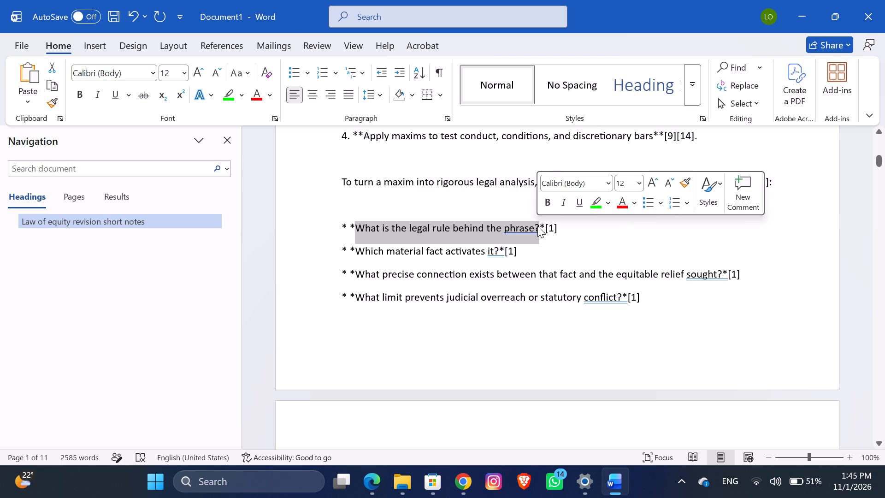
click(591, 207)
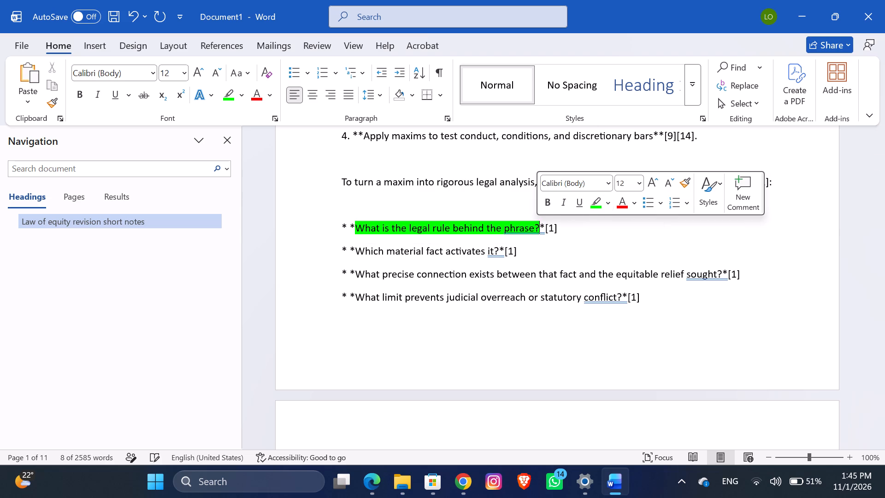
drag(359, 249, 493, 254)
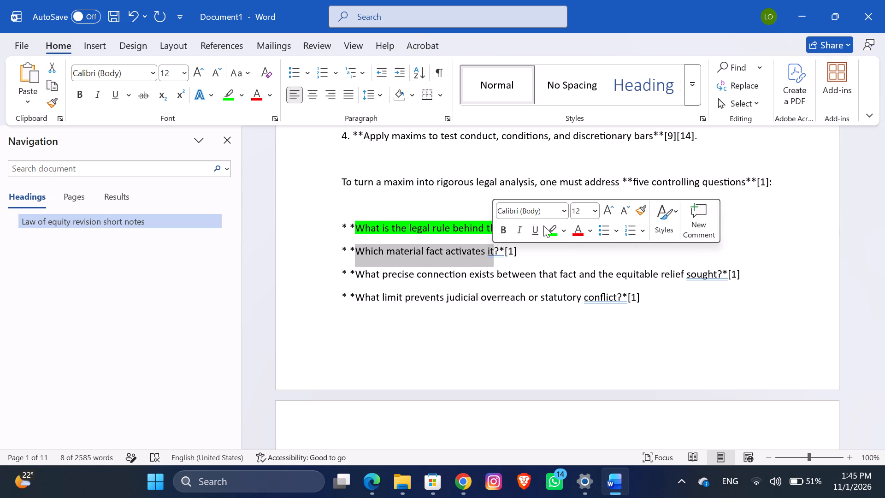
click(543, 225)
click(554, 231)
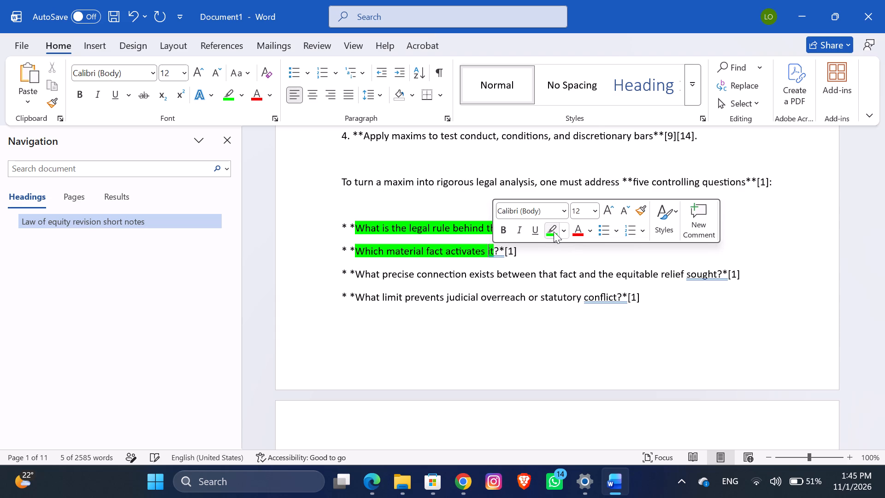
drag(357, 272, 701, 265)
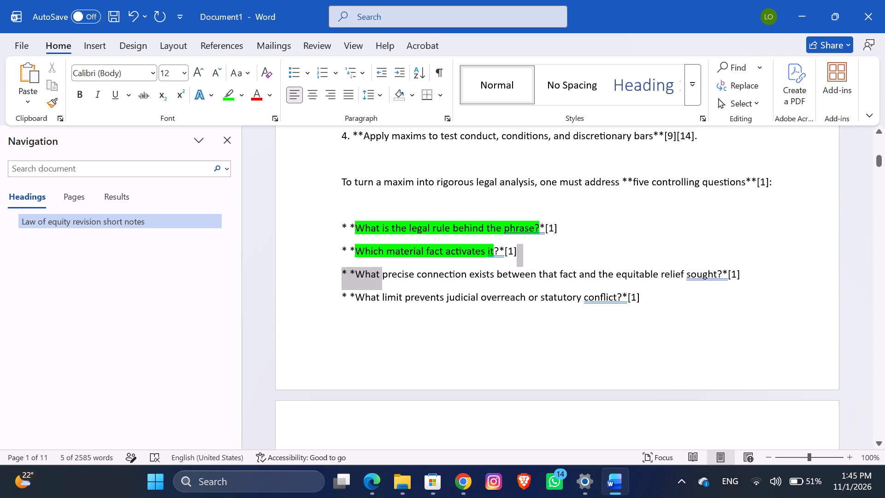
drag(701, 265, 738, 277)
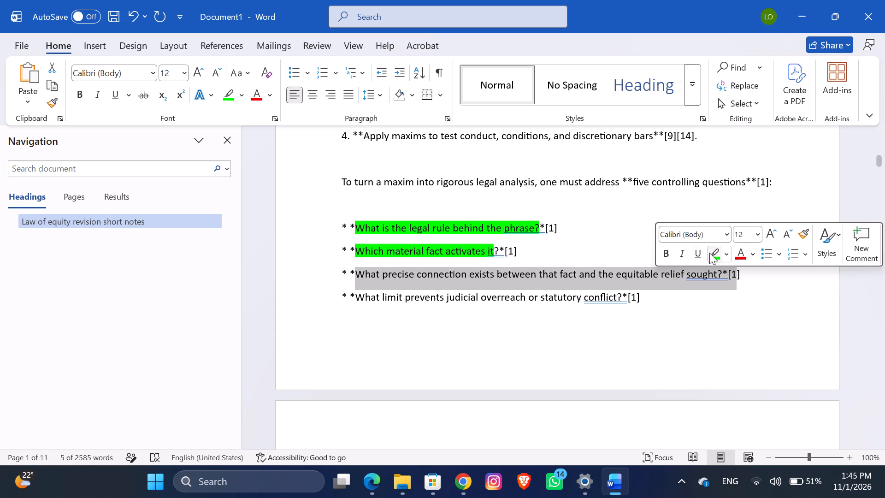
click(712, 253)
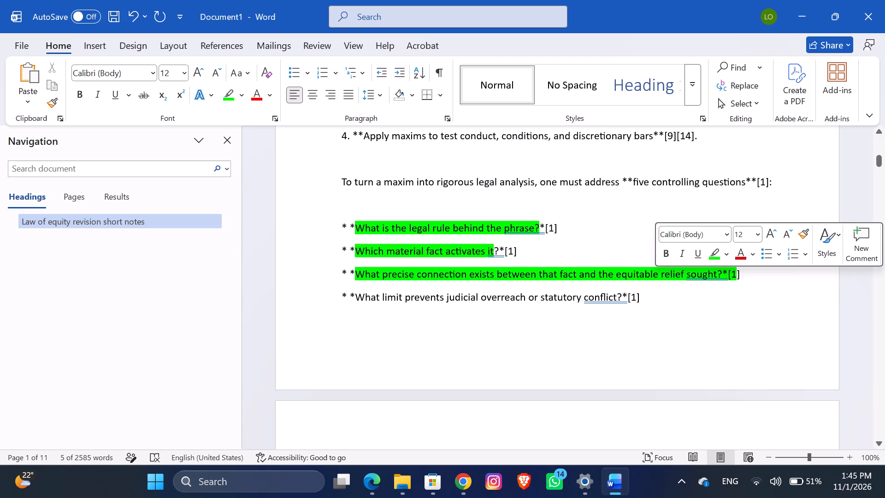
click(680, 328)
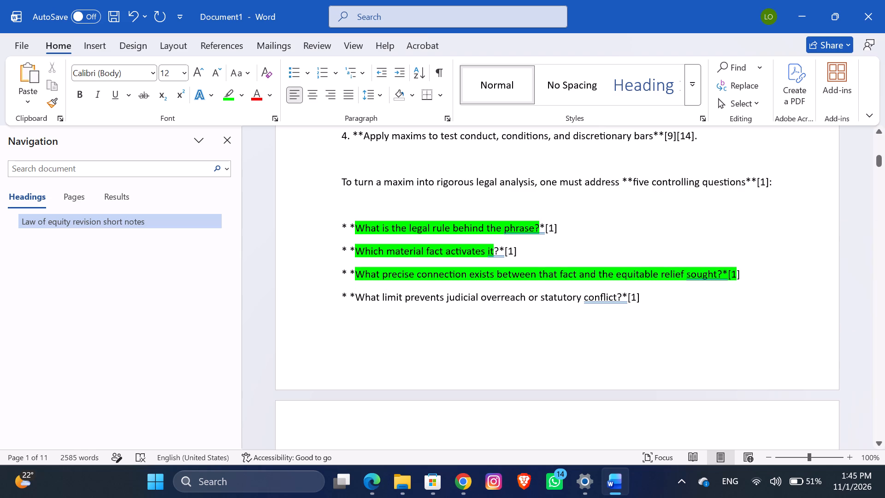
drag(352, 294, 556, 310)
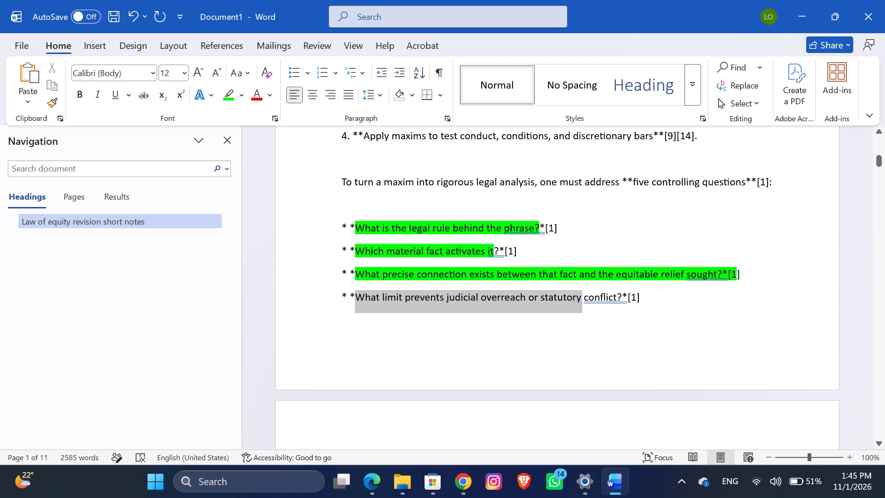
drag(556, 310, 614, 292)
click(671, 271)
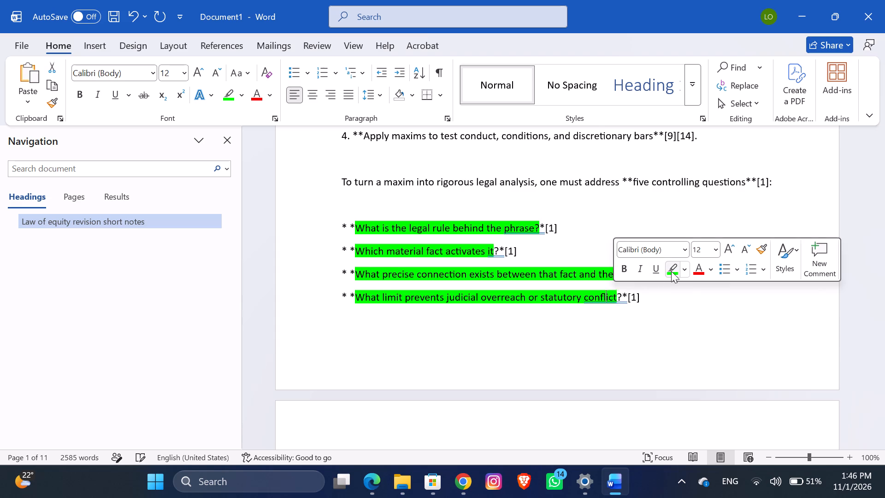
click(400, 341)
Delete the empty lines above and below the sentence beginning "To turn a maxim into rigorous legal analysis".
scroll(450, 378, down, 2)
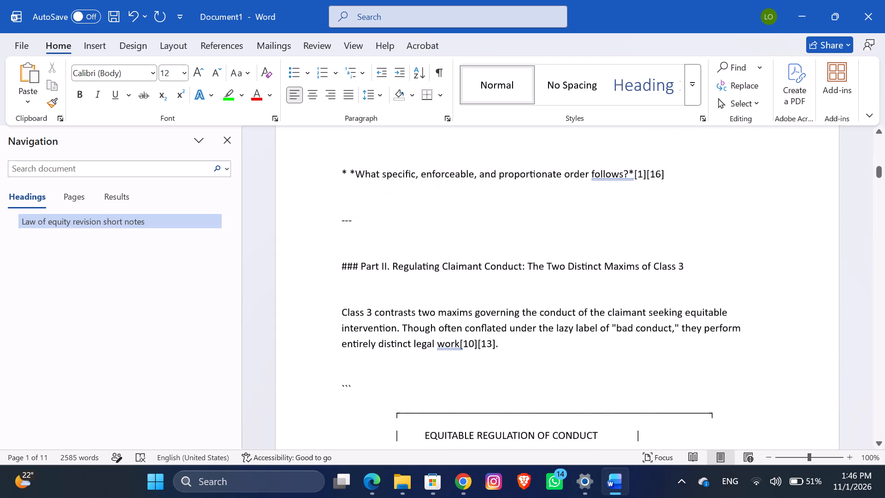
scroll(450, 378, up, 2)
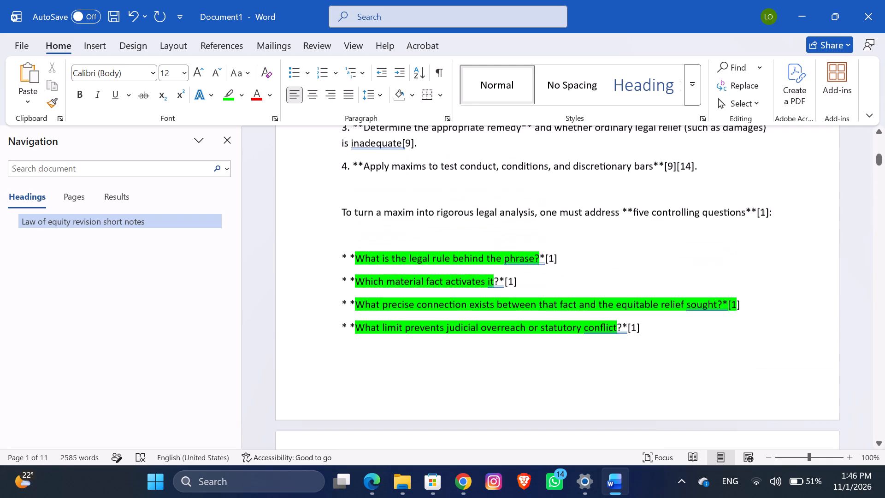
scroll(420, 372, up, 1)
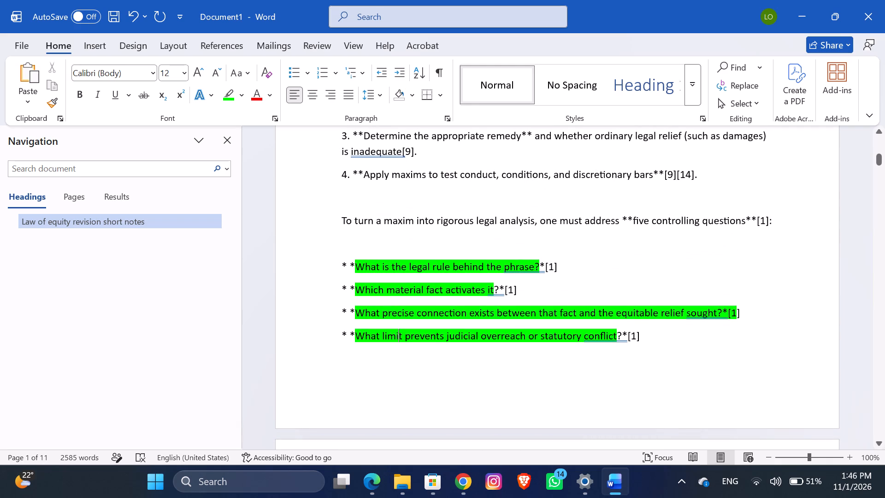
click(339, 220)
key(BackSpace)
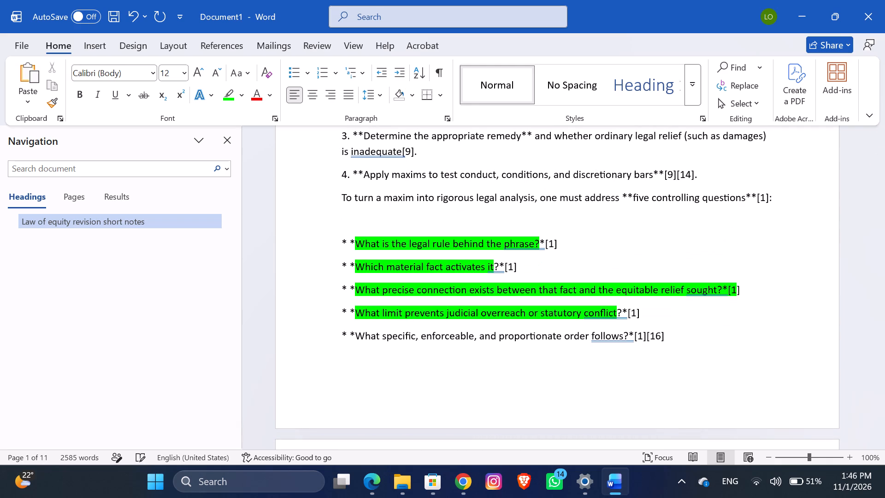
click(335, 237)
key(BackSpace)
Delete the "---" separator line above the Part II heading.
scroll(469, 413, down, 3)
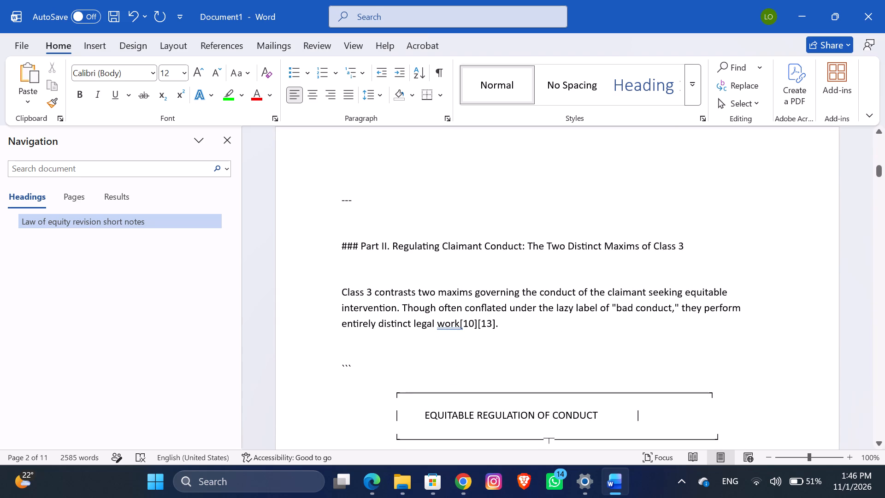
drag(358, 209, 229, 207)
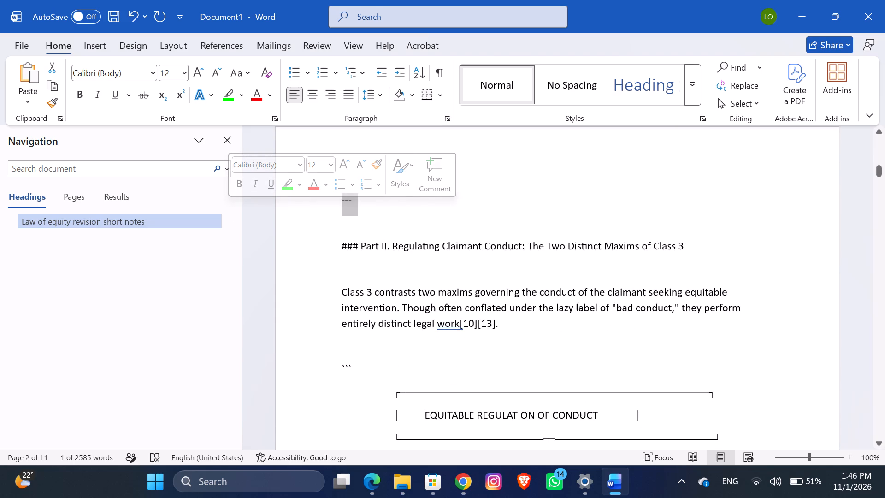
key(BackSpace)
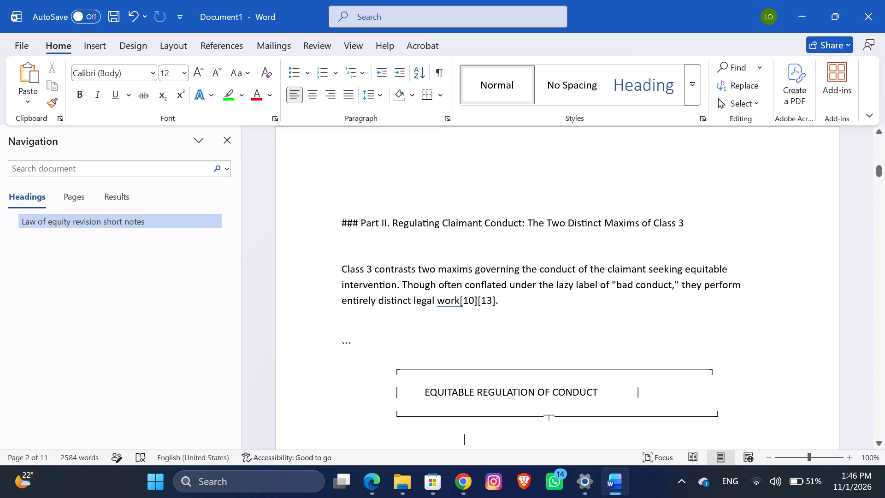
Make the heading "### Part II. Regulating Claimant Conduct: The Two Distinct Maxims of Class 3" bold.
scroll(448, 291, down, 1)
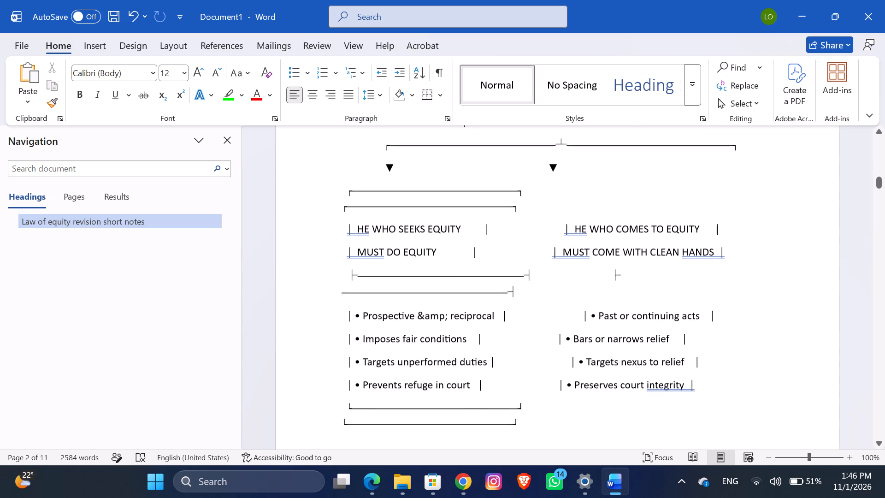
scroll(570, 357, up, 3)
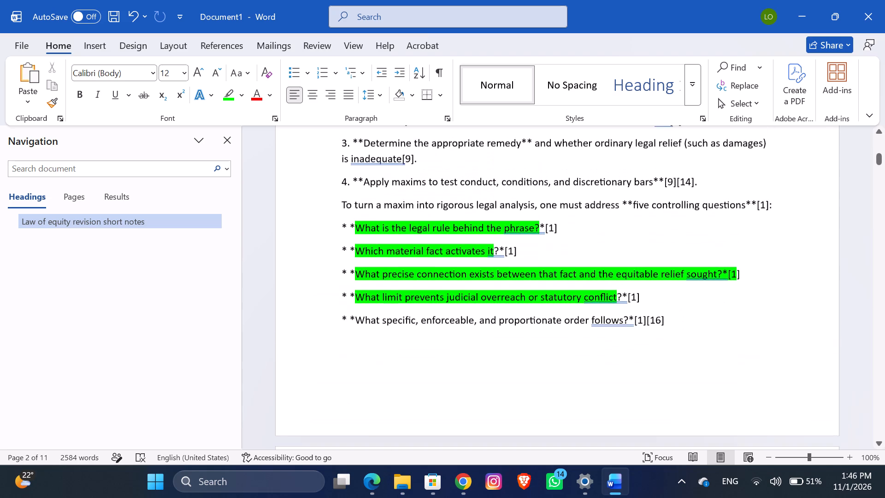
scroll(492, 348, down, 2)
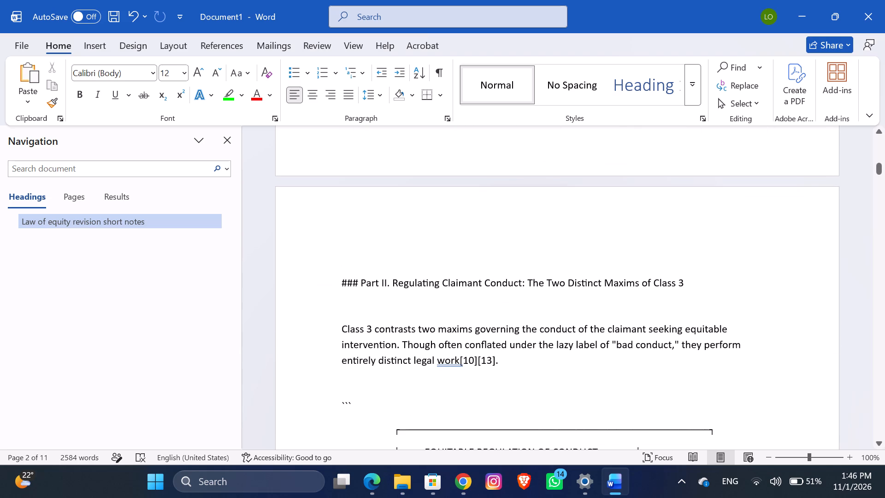
drag(336, 281, 522, 295)
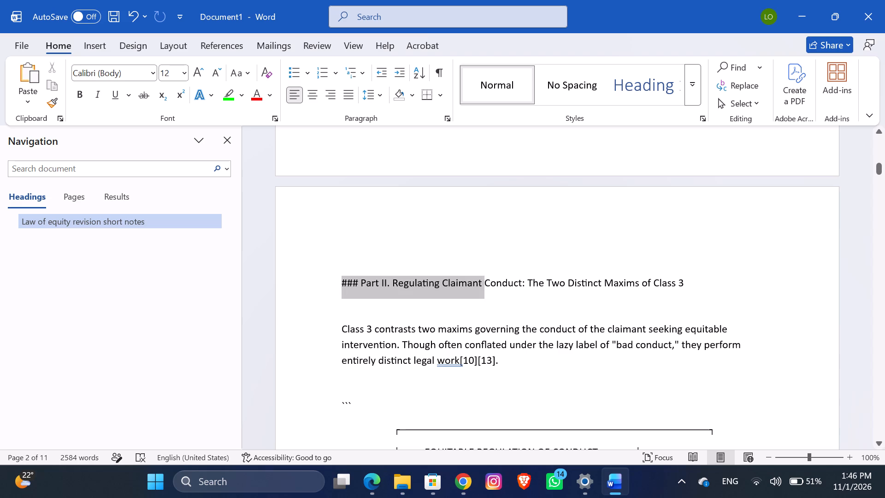
drag(522, 295, 702, 287)
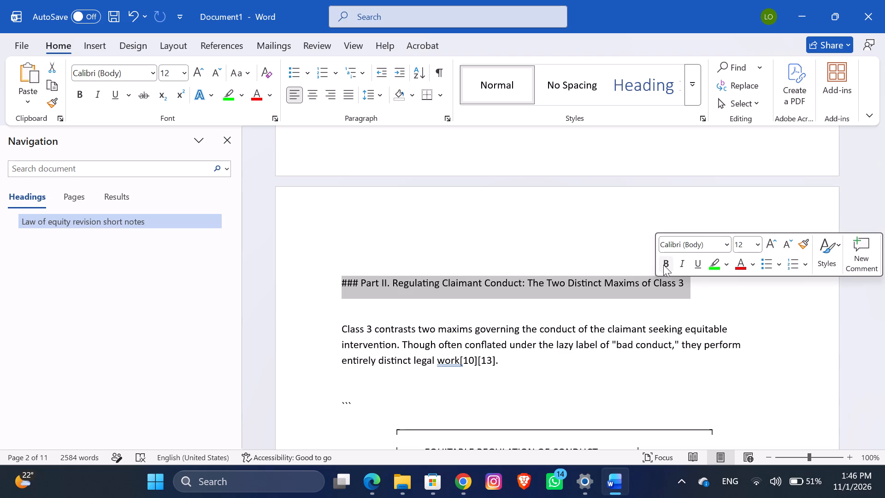
click(663, 265)
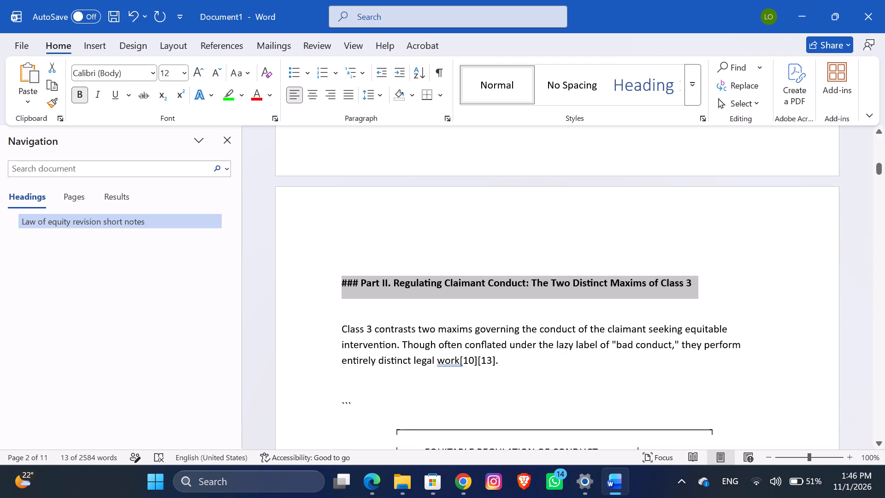
Delete the empty line between the Part II heading and the paragraph beginning "Class 3 contrasts two maxims".
click(291, 302)
scroll(423, 351, down, 1)
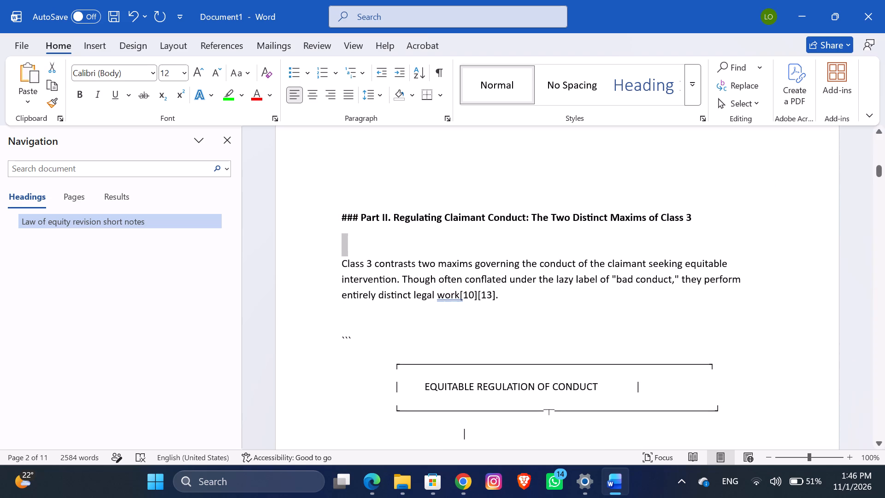
click(340, 262)
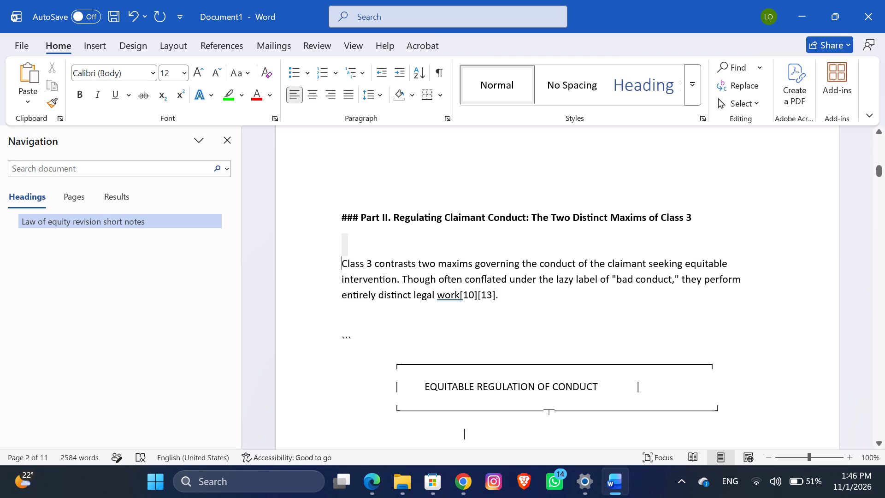
click(340, 262)
key(BackSpace)
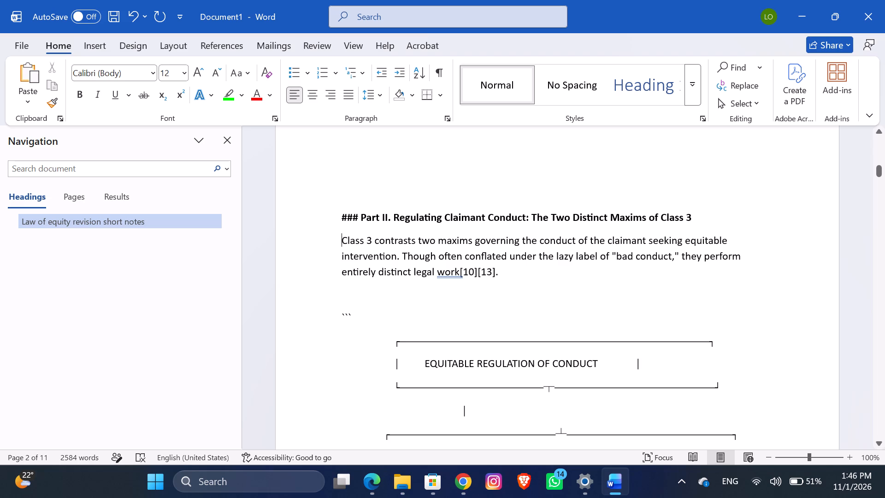
Make the subheading "#### 1\. "He Who Seeks Equity Must Do Equity"" bold.
scroll(457, 308, down, 1)
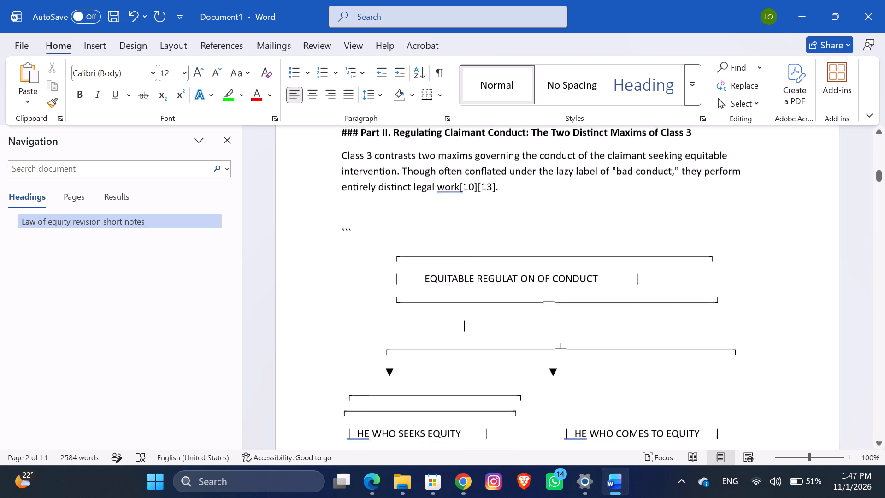
scroll(457, 308, down, 1)
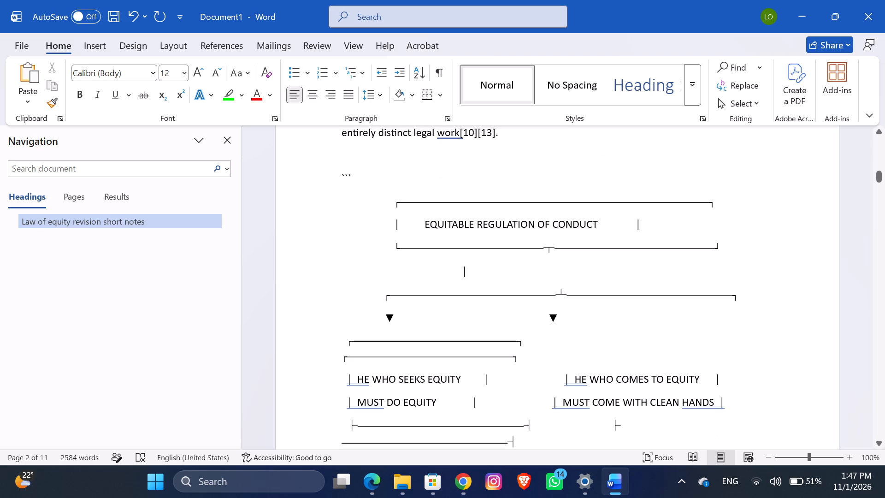
scroll(457, 308, down, 1)
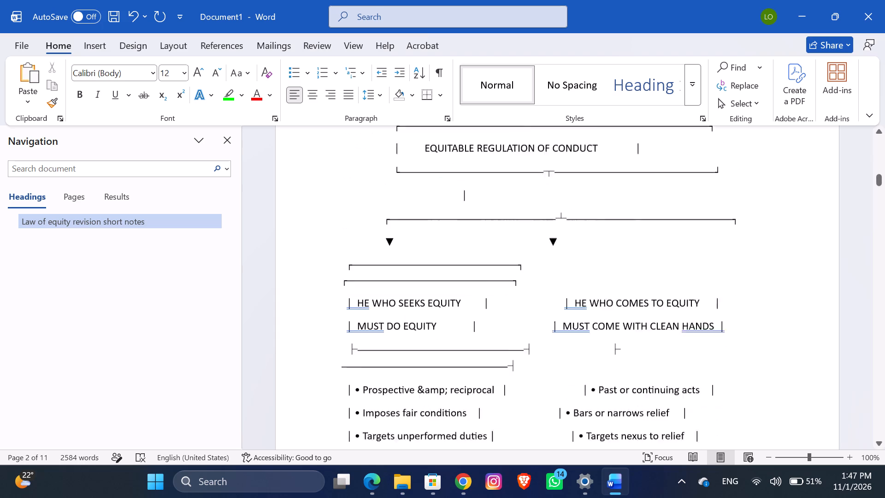
scroll(457, 308, down, 1)
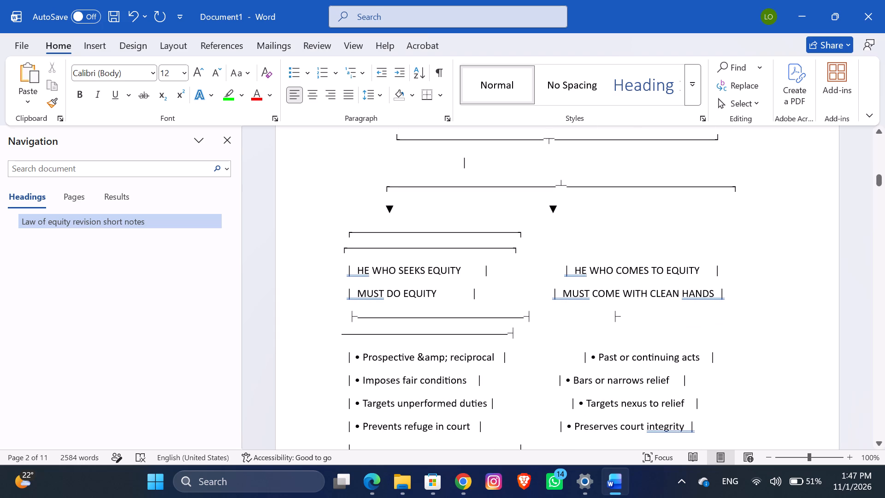
scroll(651, 312, down, 1)
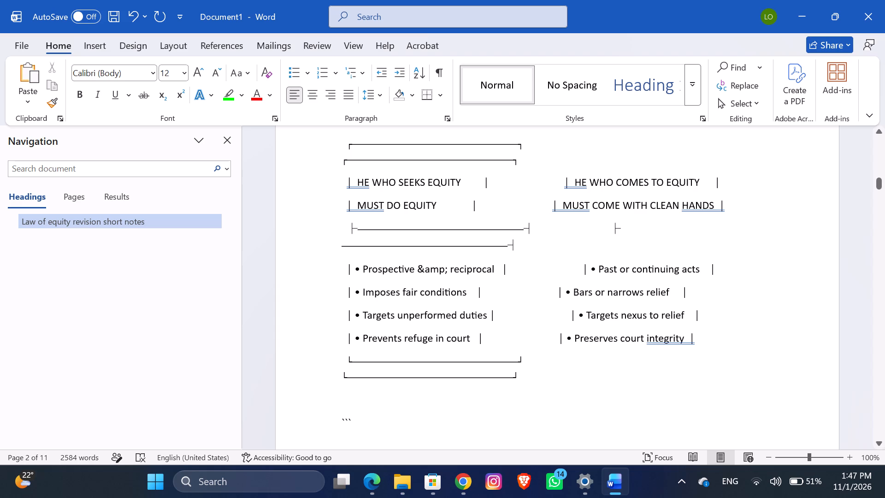
scroll(480, 339, down, 4)
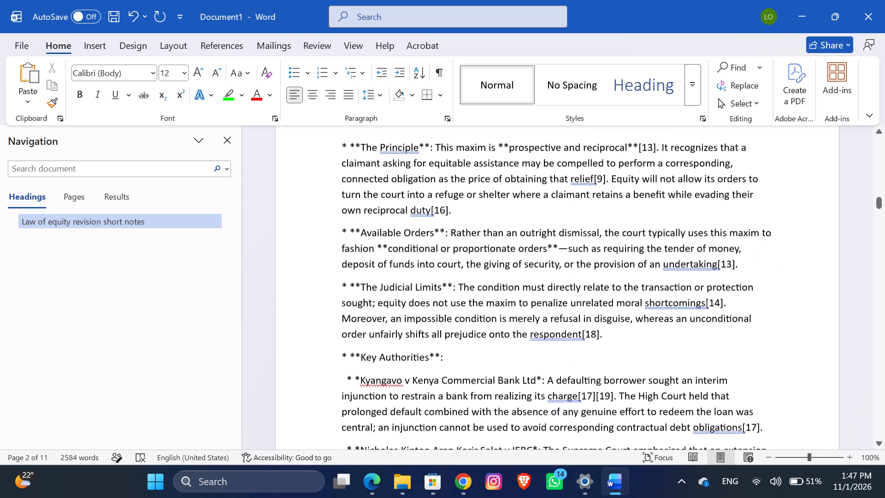
scroll(480, 339, up, 1)
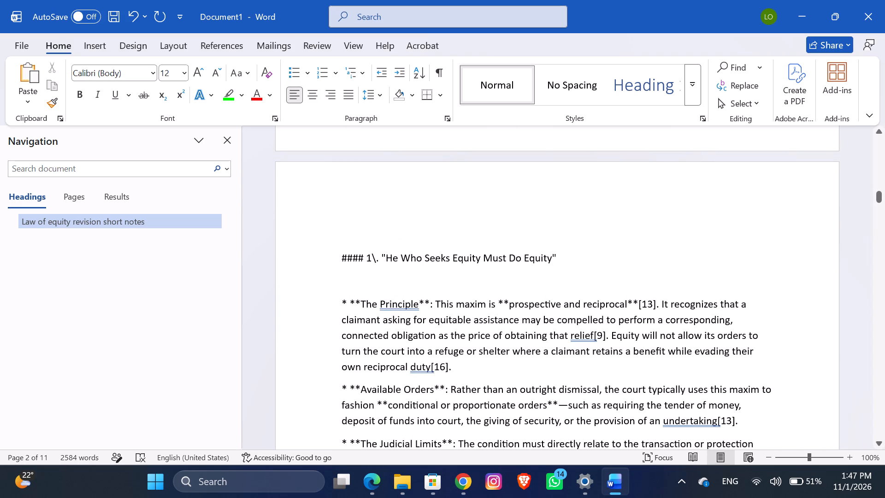
drag(559, 260, 388, 259)
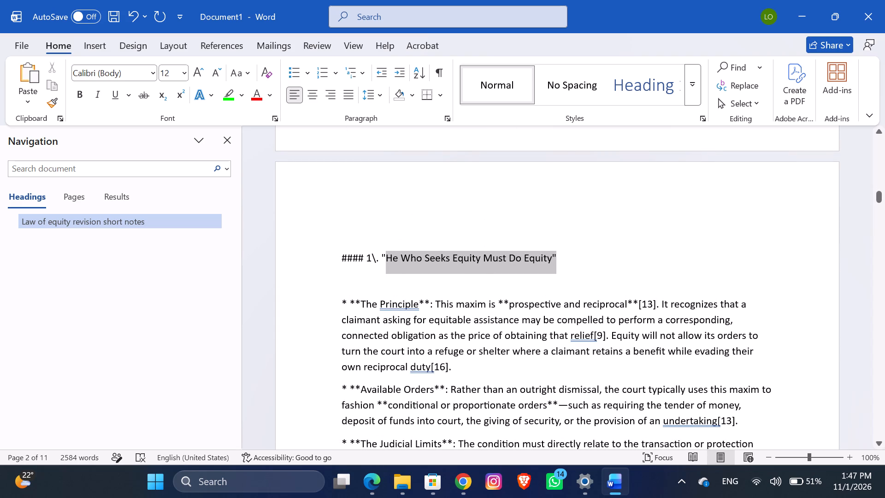
drag(388, 259, 330, 261)
click(334, 237)
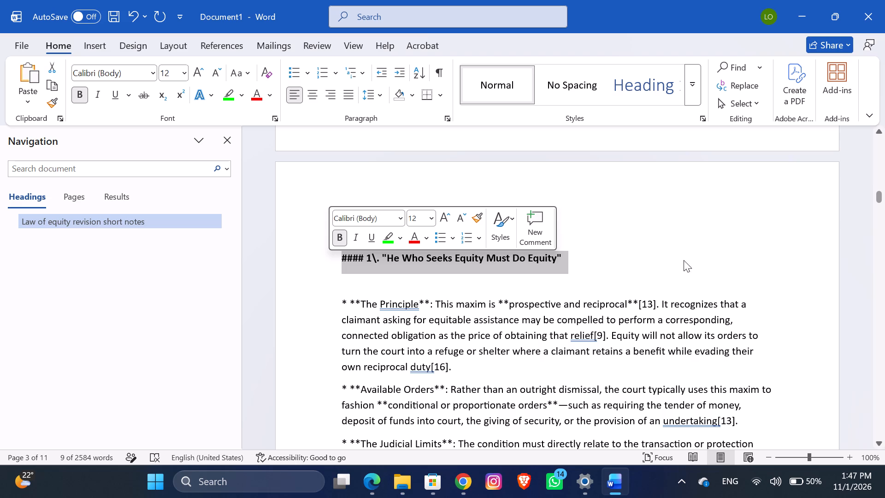
click(681, 243)
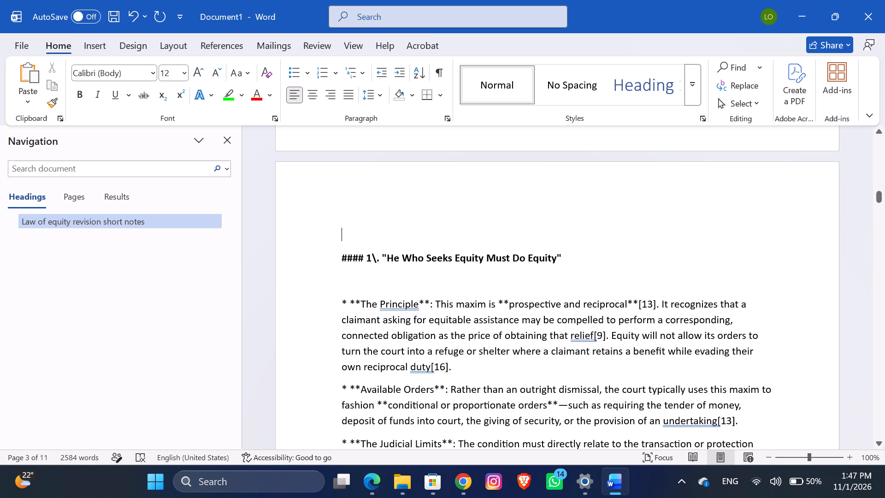
Read through the rest of the notes, from "He Who Seeks Equity Must Do Equity" to the end of the document.
scroll(484, 367, down, 1)
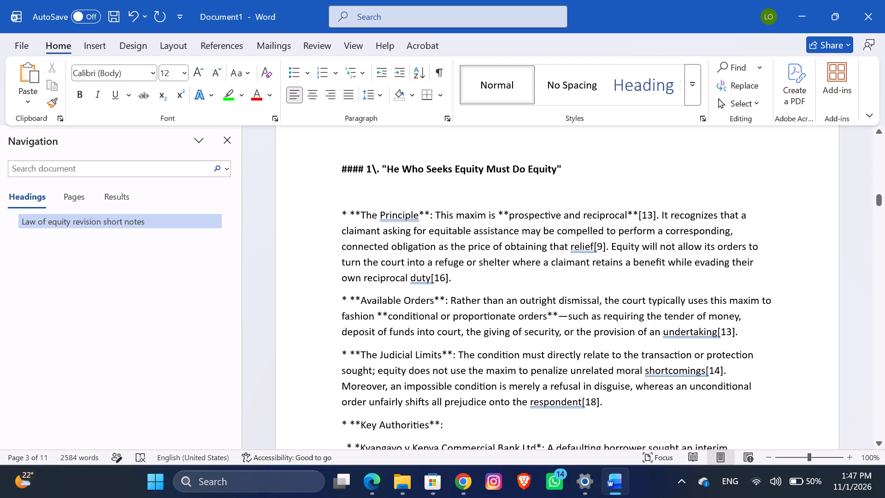
scroll(642, 295, down, 1)
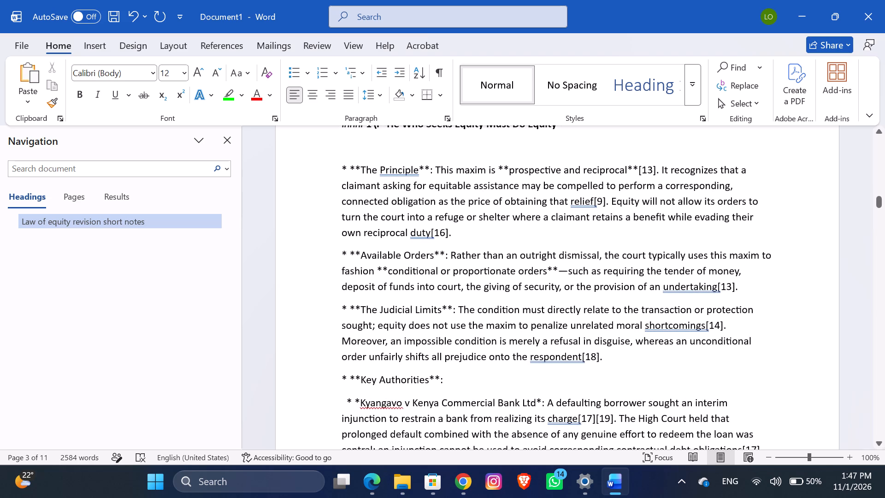
scroll(503, 285, down, 4)
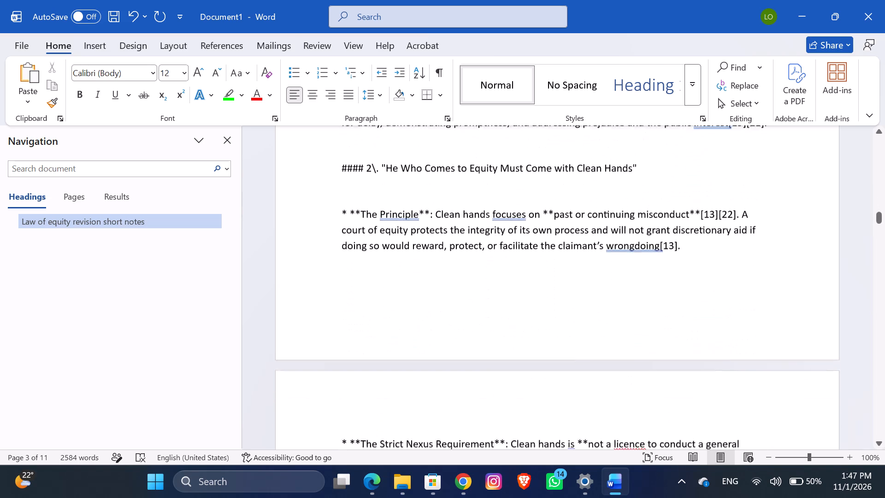
scroll(503, 285, down, 4)
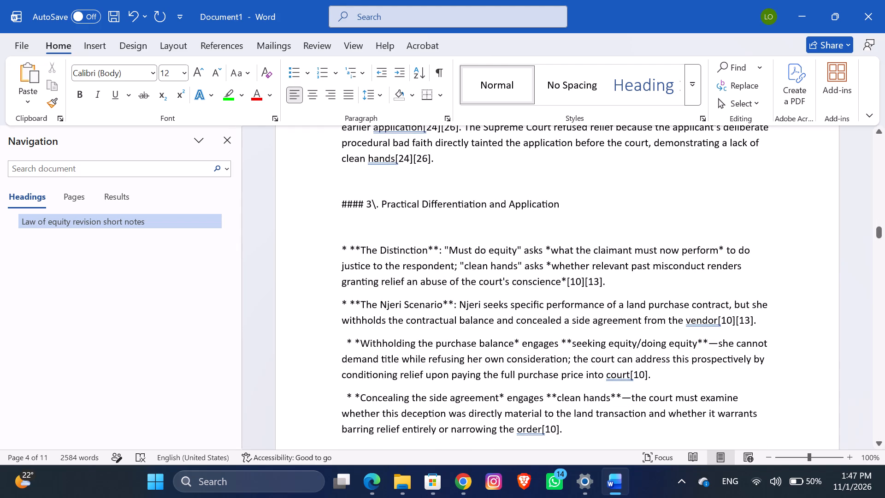
scroll(507, 239, down, 8)
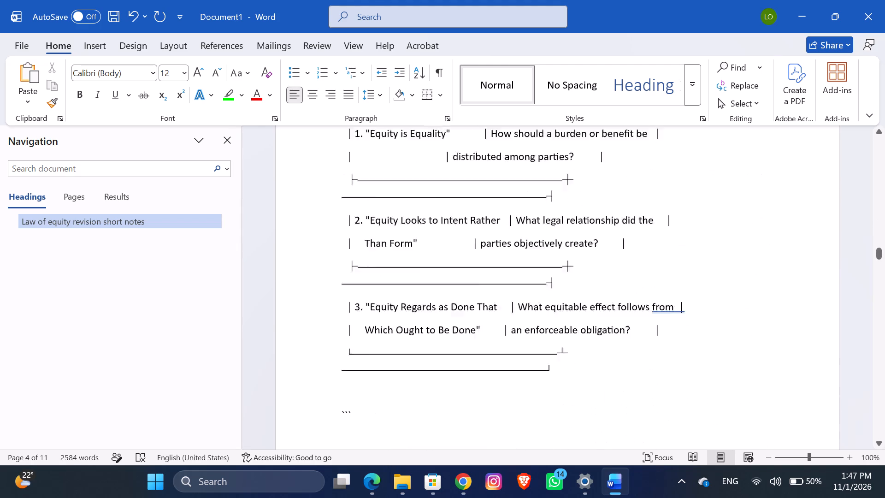
scroll(507, 239, down, 9)
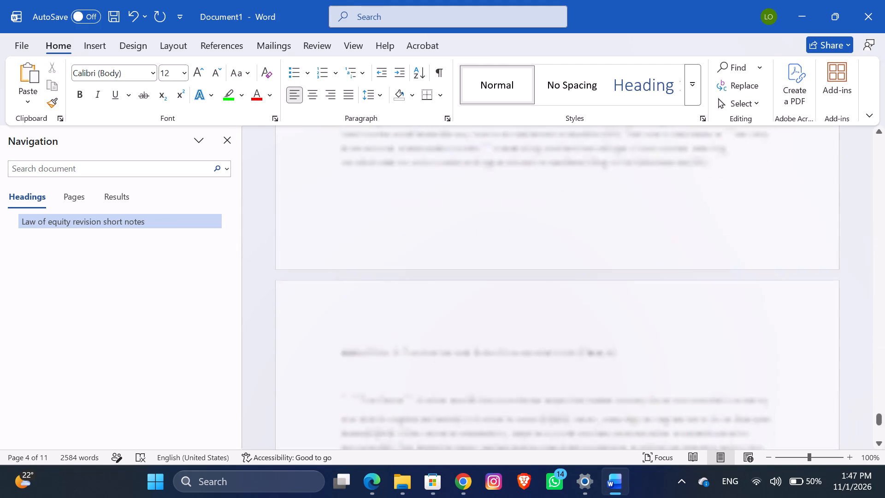
scroll(507, 239, down, 20)
scroll(507, 239, down, 8)
Look back over the notes from the end and view all the document's pages together at 10% zoom.
scroll(507, 239, up, 2)
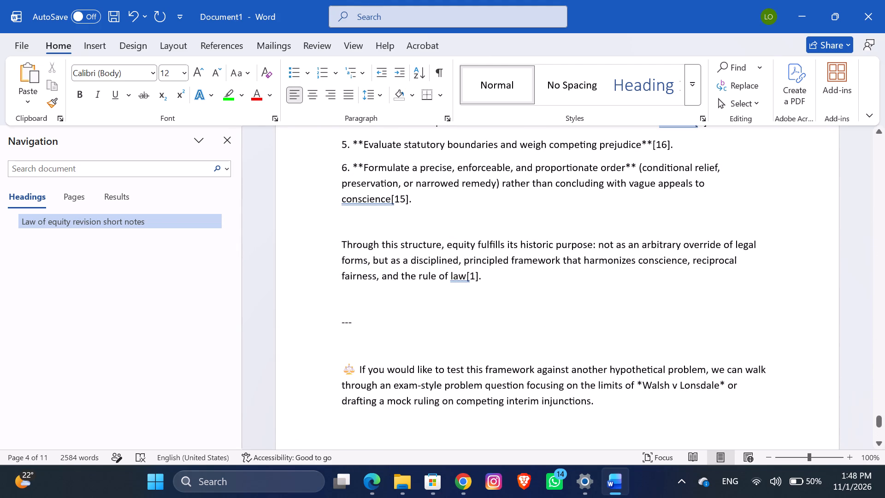
scroll(510, 293, up, 5)
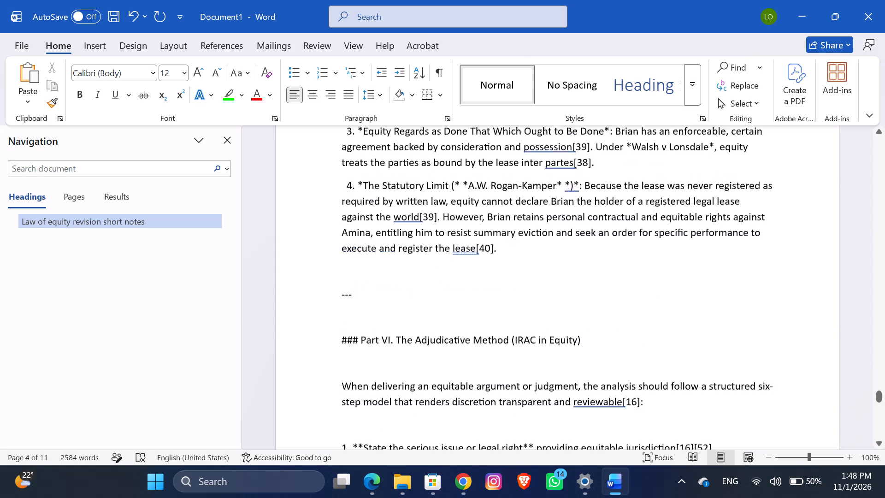
scroll(510, 293, up, 2)
scroll(366, 304, up, 1)
ctrl+scroll(366, 304, down, 1)
ctrl+scroll(366, 304, up, 2)
ctrl+scroll(366, 304, down, 1)
ctrl+scroll(366, 304, up, 1)
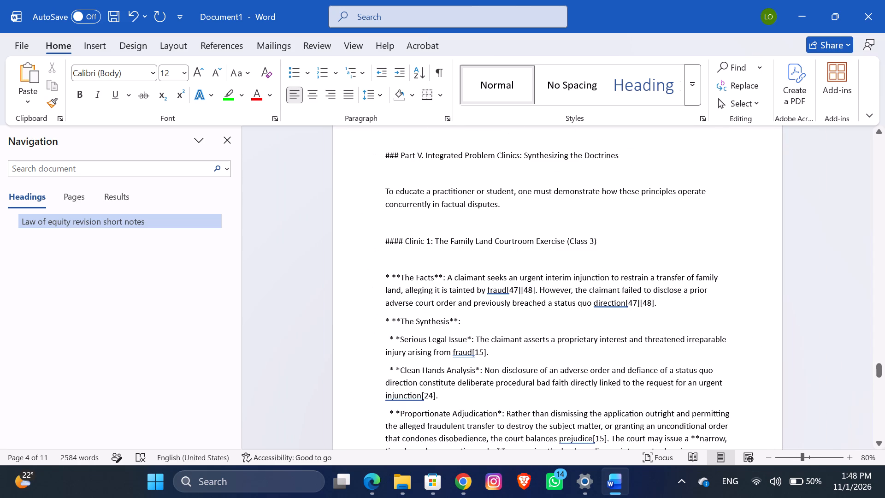
ctrl+scroll(366, 304, down, 6)
scroll(366, 304, up, 9)
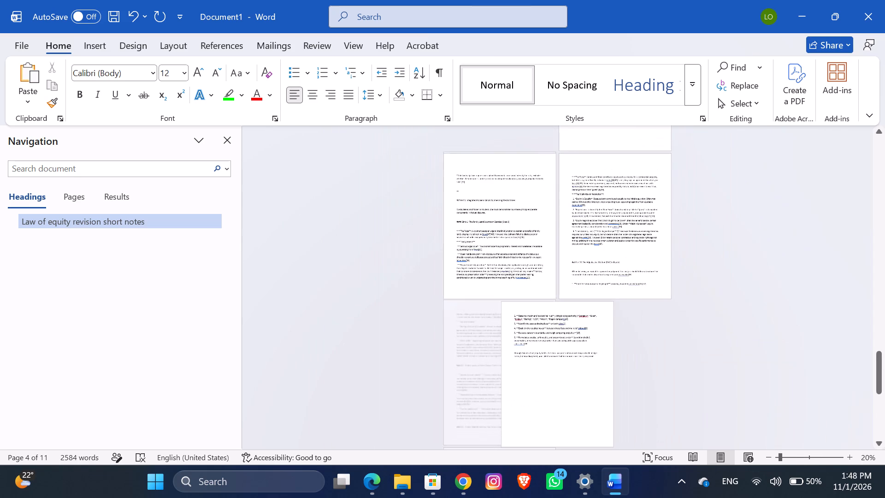